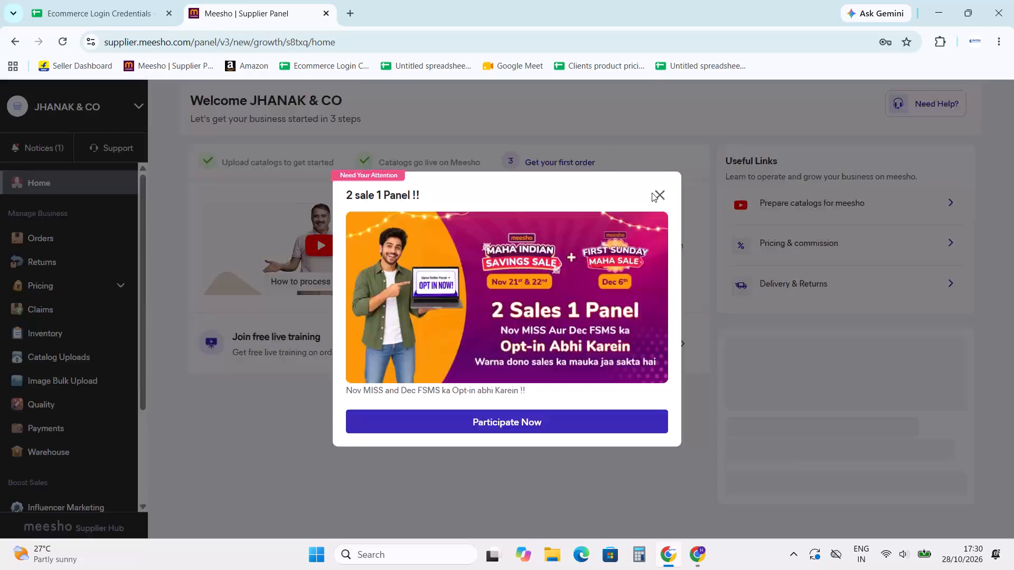
Check the pending orders and the ready-to-ship orders of the supplier account.
left_click(74, 240)
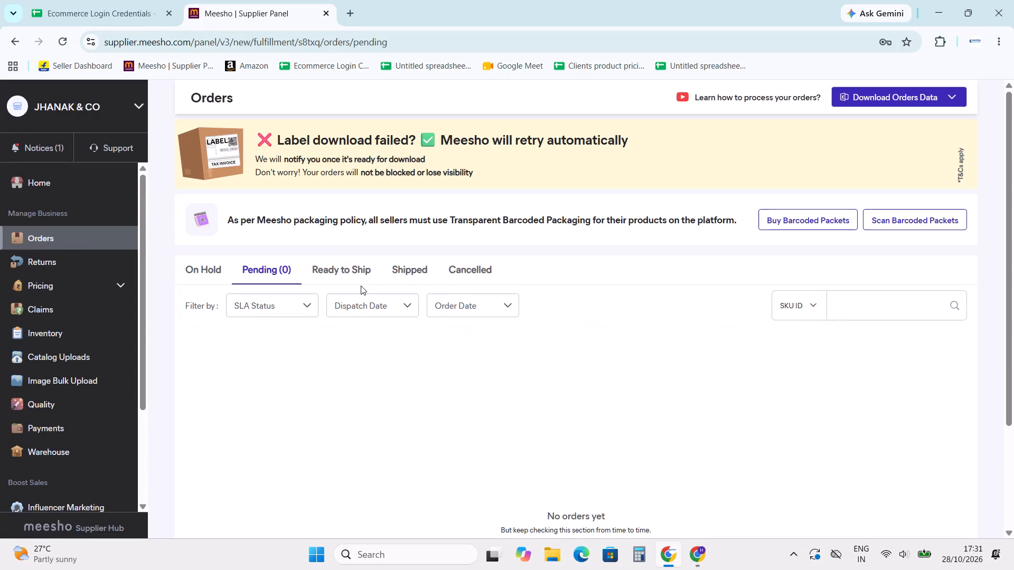
left_click(346, 273)
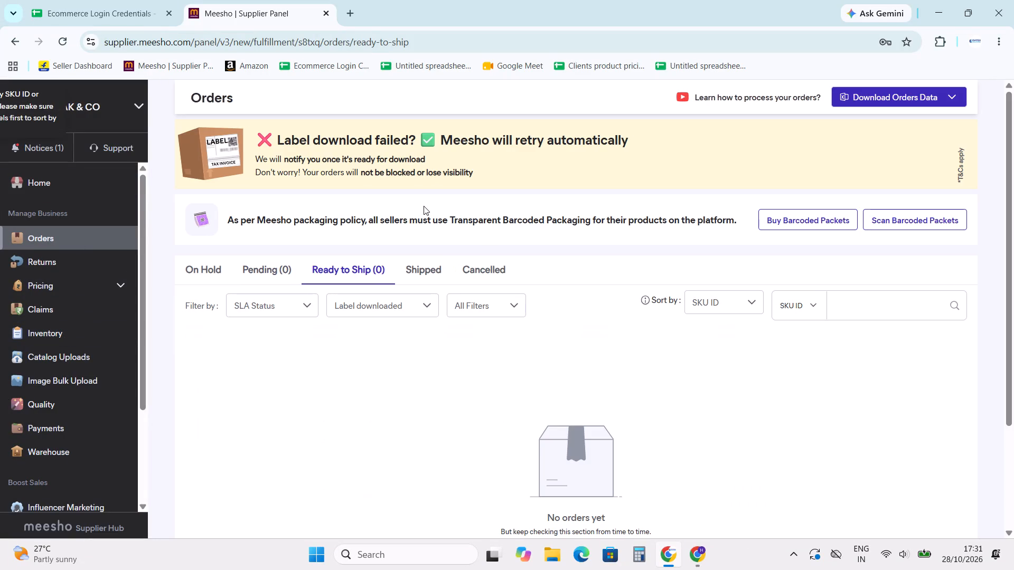
Look through the list of active catalogs in the inventory.
left_click(98, 343)
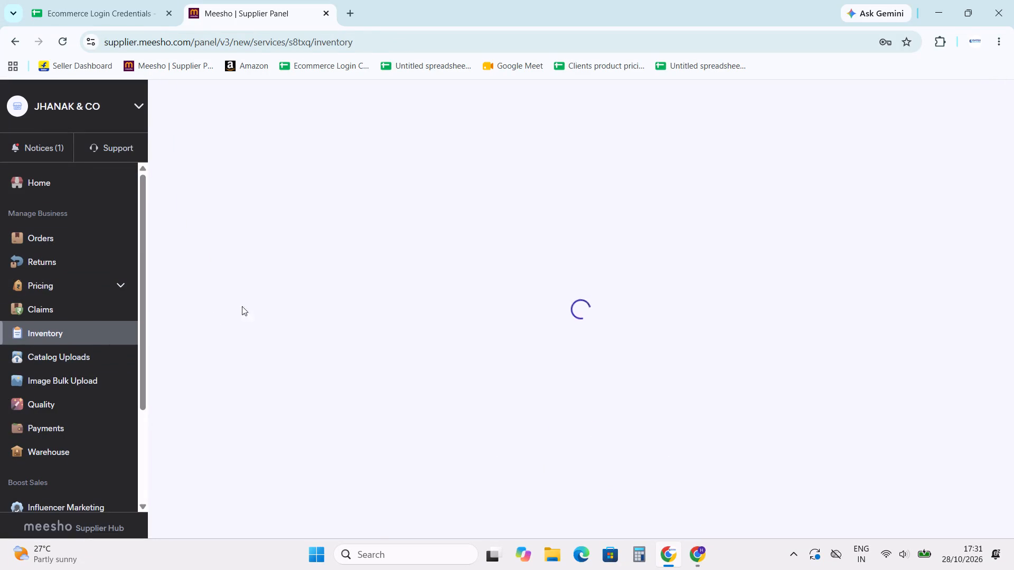
scroll(312, 274, "down", 5)
scroll(283, 398, "down", 9)
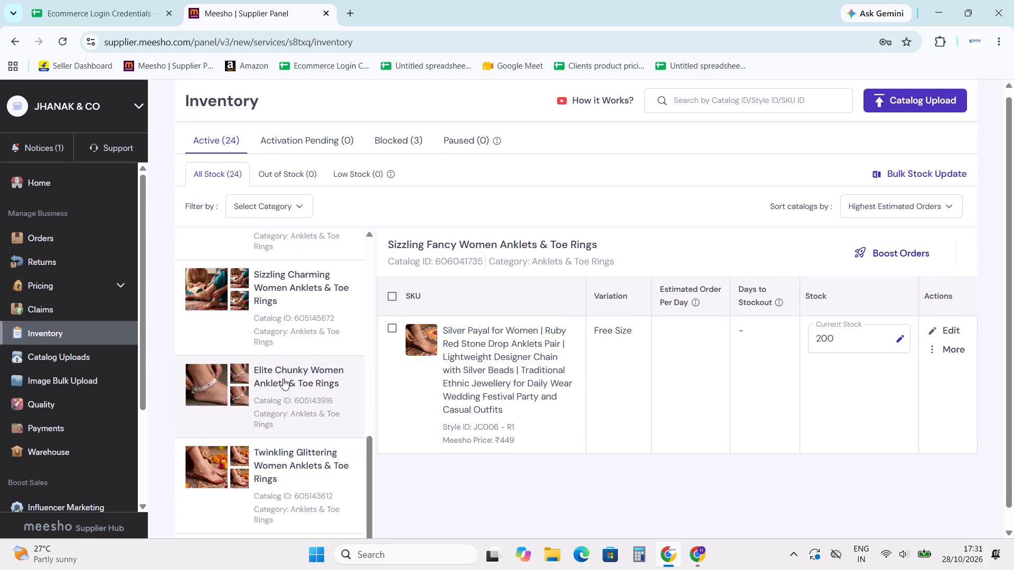
Review the business overview on the Business Dashboard for the last 30 days.
scroll(283, 378, "down", 16)
scroll(101, 506, "down", 10)
left_click(106, 507)
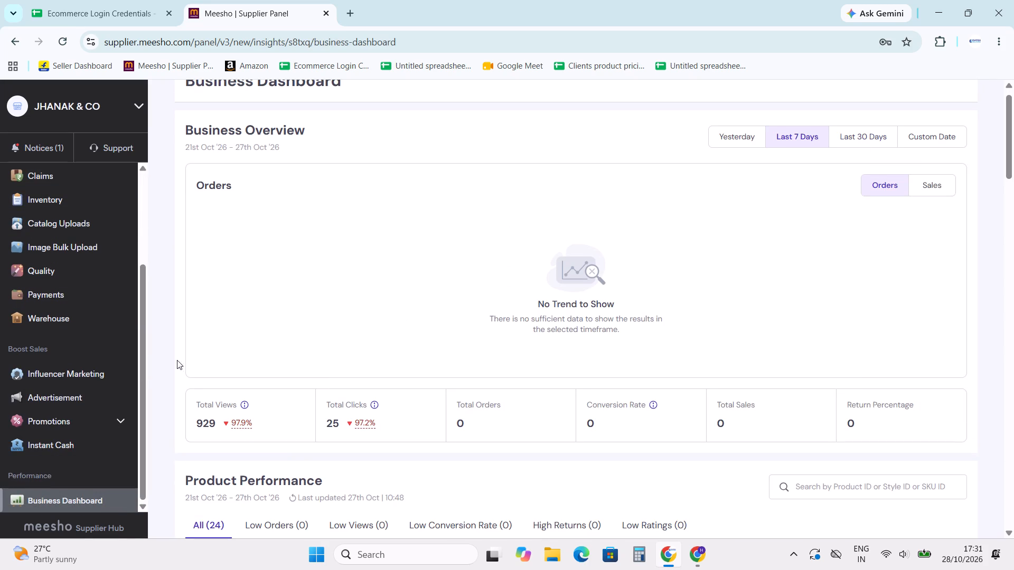
scroll(95, 369, "up", 2)
scroll(55, 422, "down", 2)
scroll(45, 342, "up", 1)
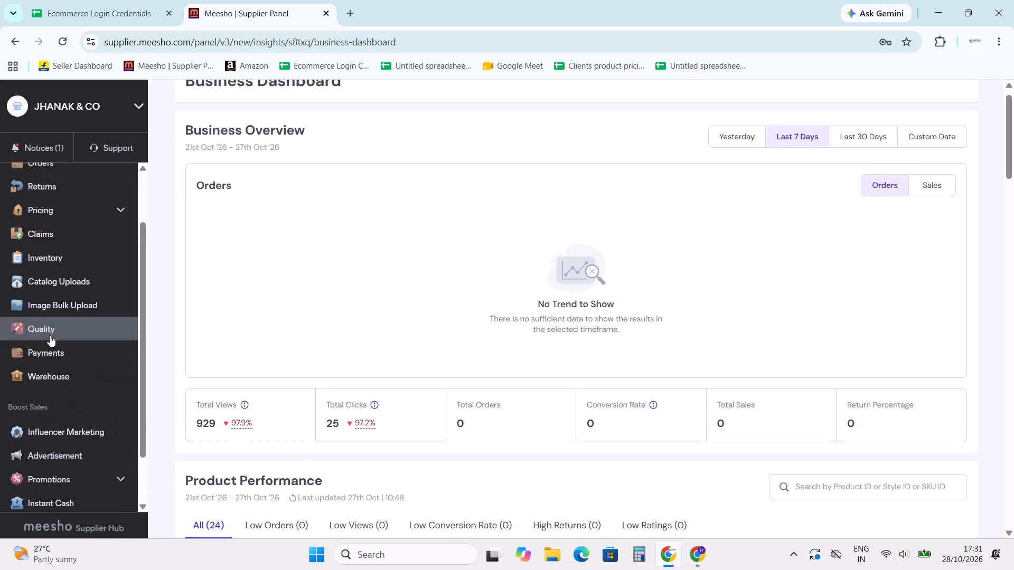
scroll(80, 305, "up", 1)
scroll(80, 305, "down", 11)
scroll(759, 126, "up", 5)
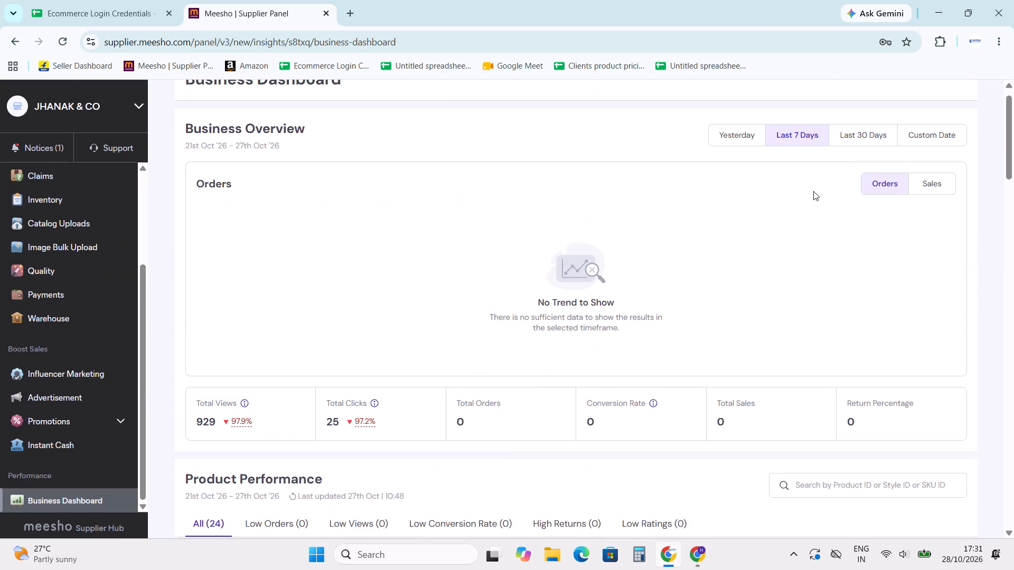
scroll(813, 191, "up", 2)
left_click(855, 153)
left_click(866, 159)
left_click(866, 159)
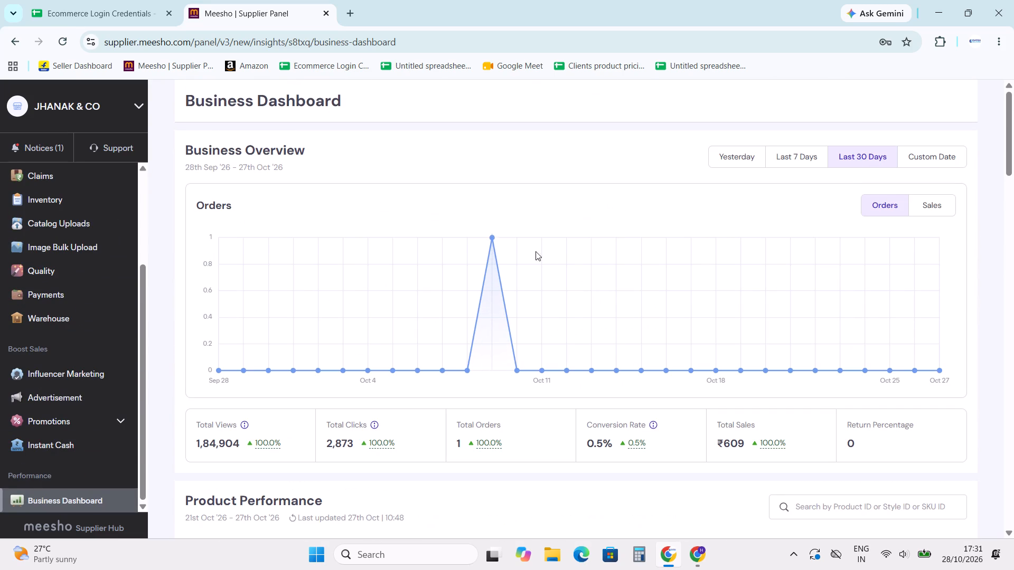
Open the payments overview to check the upcoming and completed payments.
scroll(43, 413, "up", 1)
left_click(55, 354)
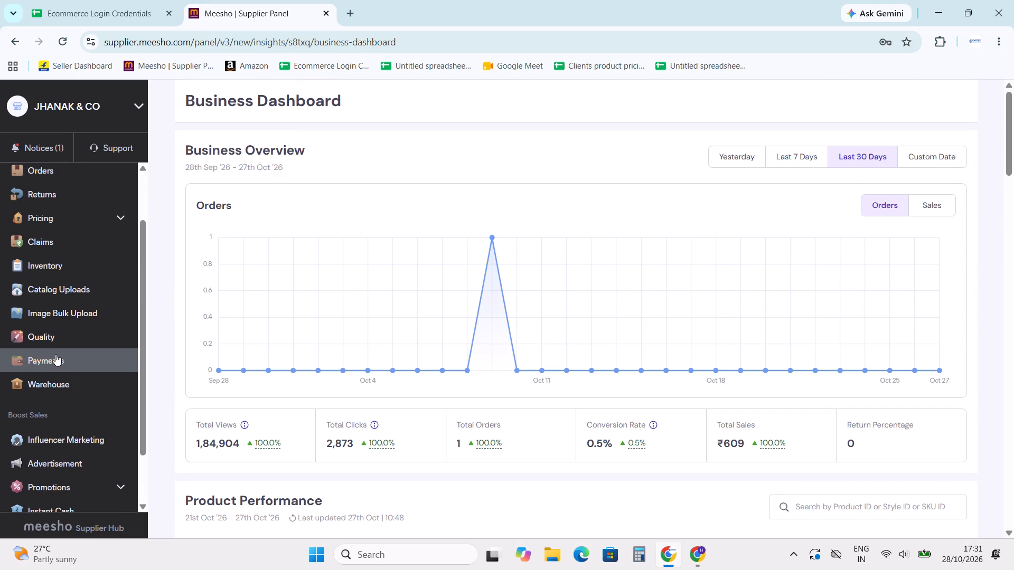
Return to the active inventory and view the stock details of the Allure Fancy Women Anklets & Toe Rings catalog.
scroll(54, 353, "up", 3)
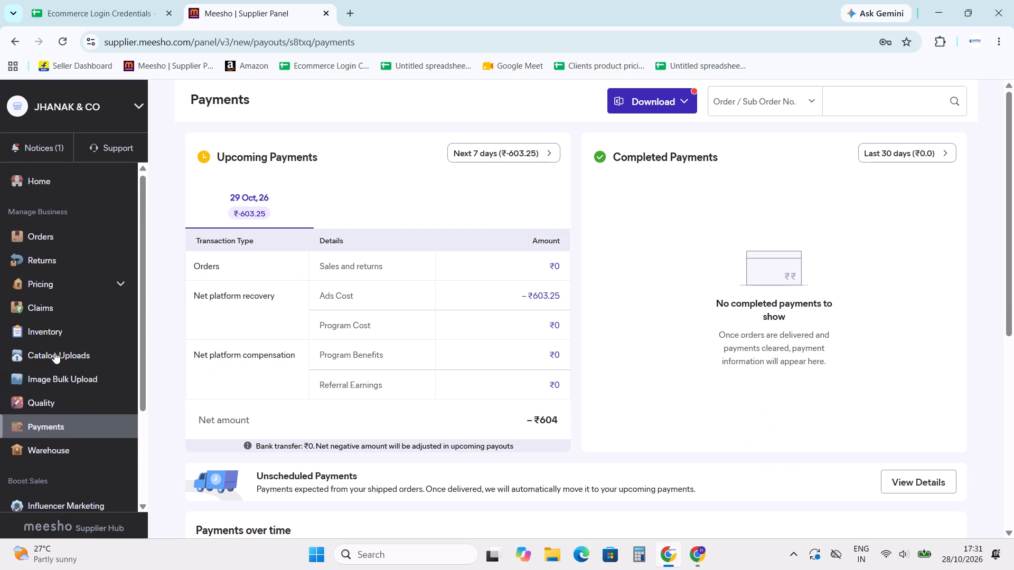
left_click(65, 326)
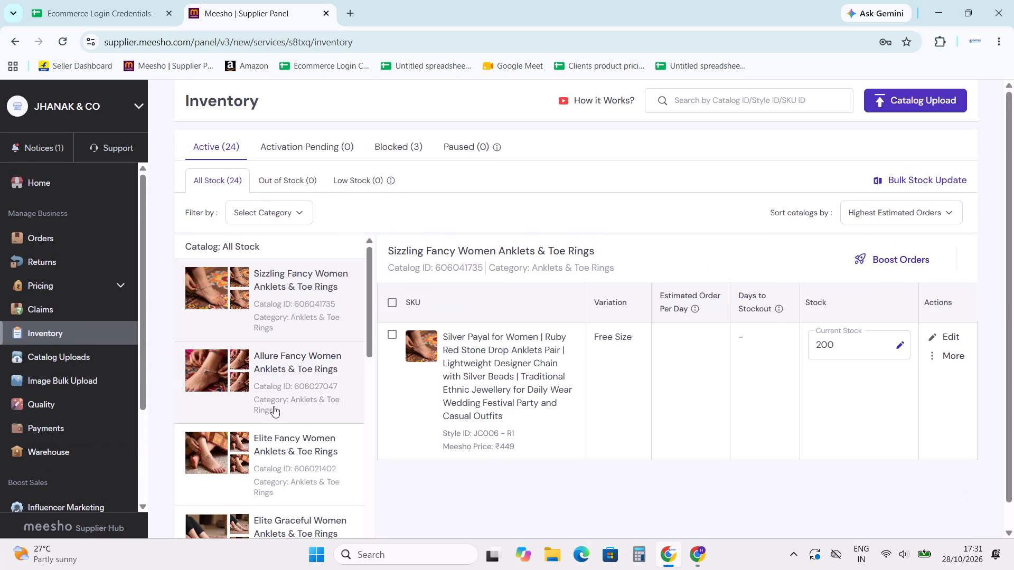
scroll(277, 395, "down", 13)
scroll(284, 402, "up", 16)
left_click(281, 377)
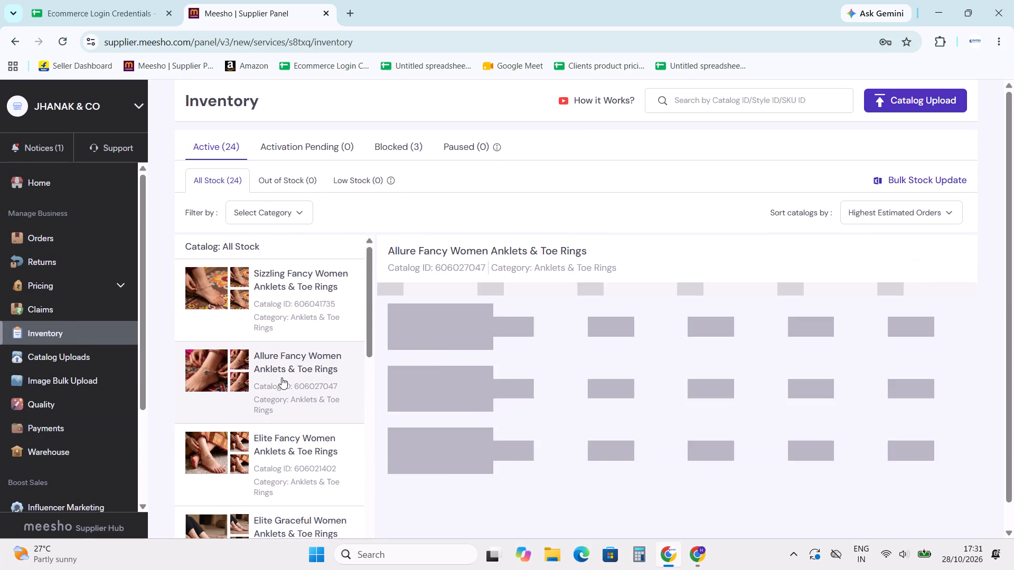
scroll(227, 391, "up", 7)
Check the ready-to-ship orders again.
left_click(81, 238)
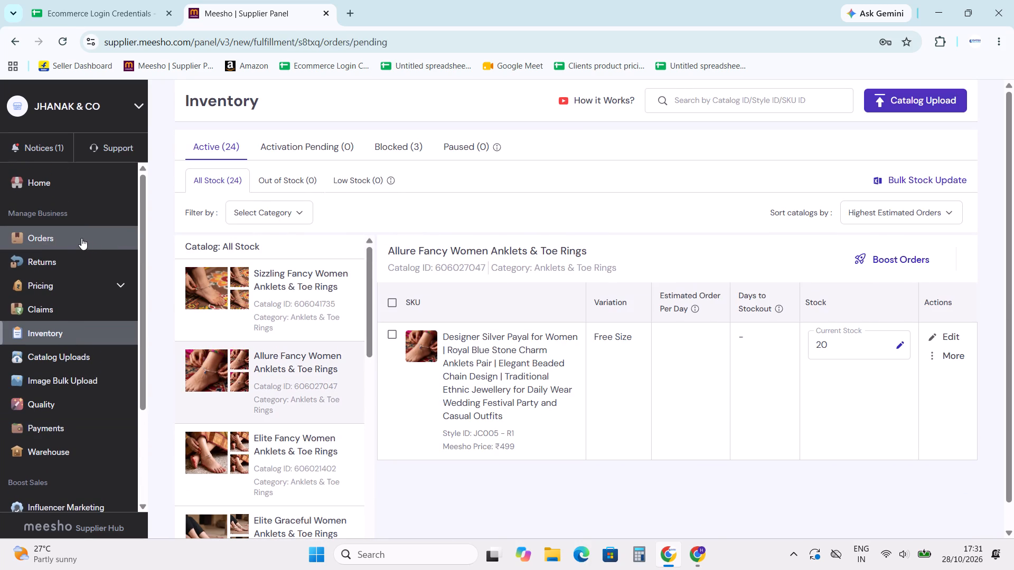
left_click(356, 261)
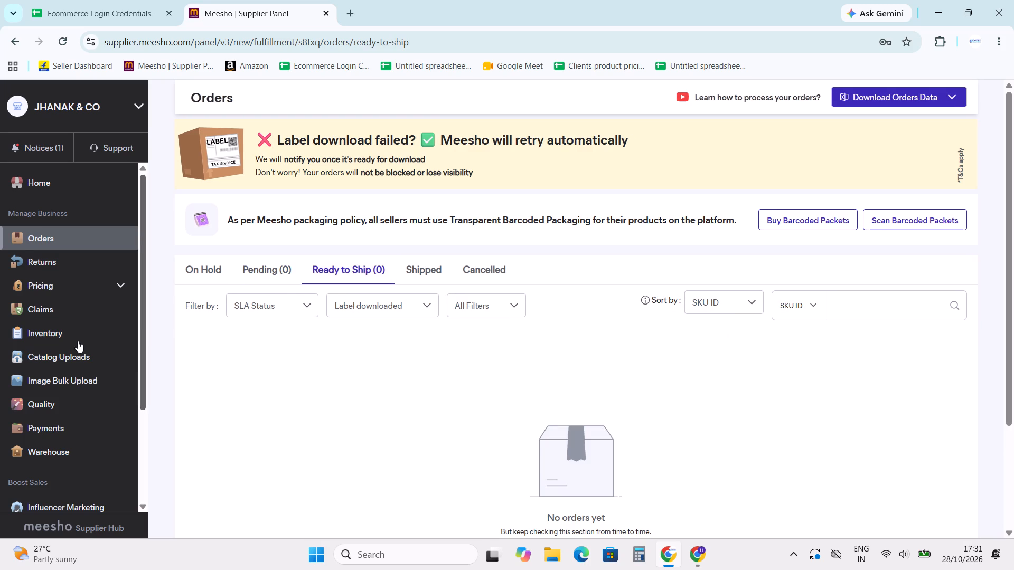
Examine the QC status of the single uploads listed under Catalog Uploads.
left_click(90, 357)
left_click(325, 360)
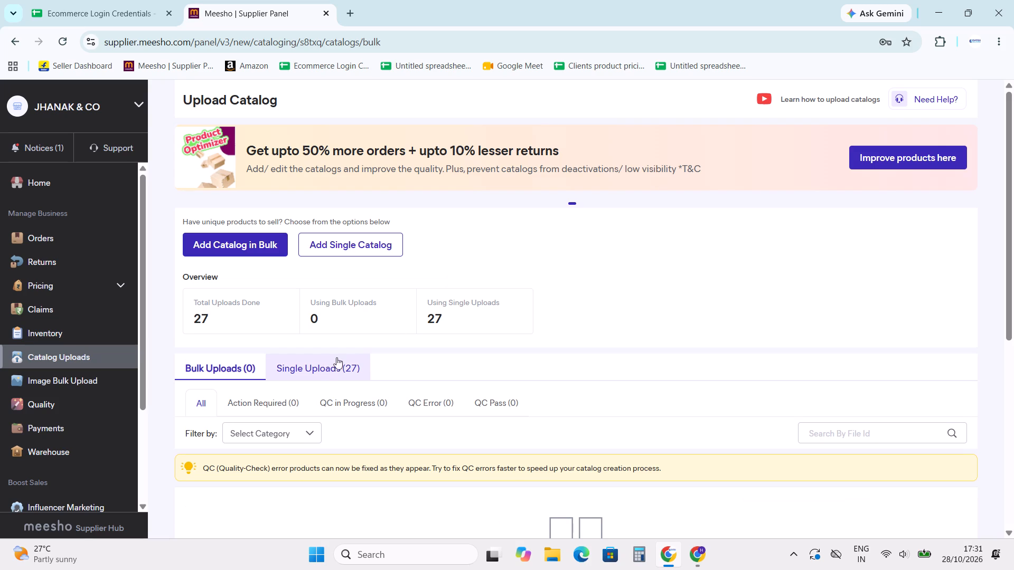
scroll(547, 250, "down", 2)
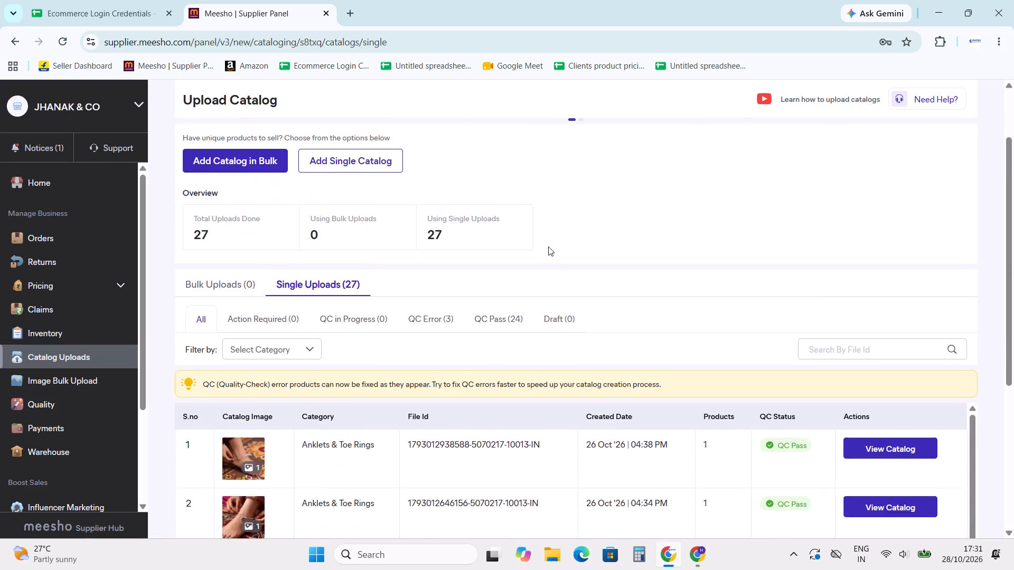
scroll(548, 246, "down", 3)
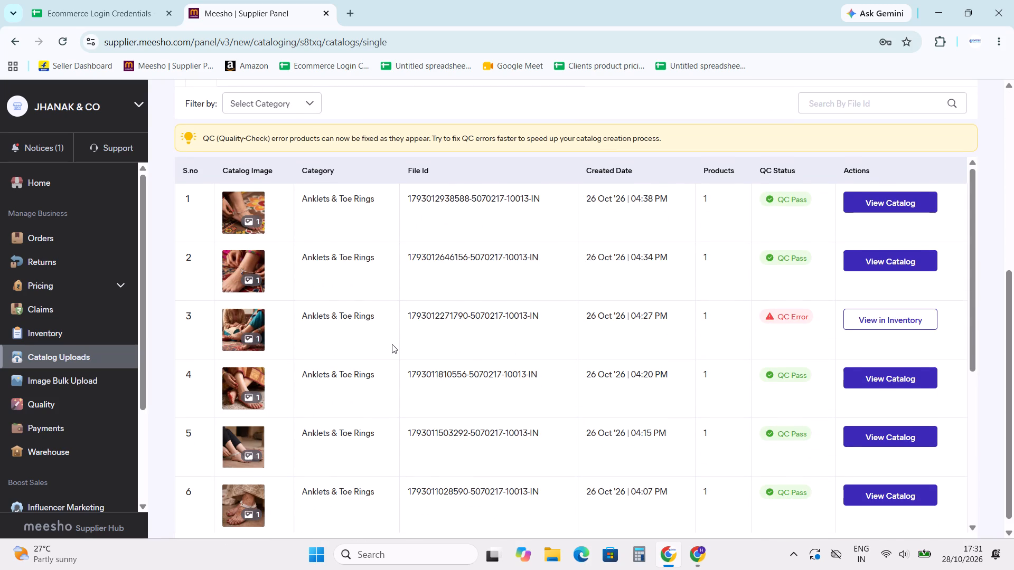
scroll(346, 311, "down", 2)
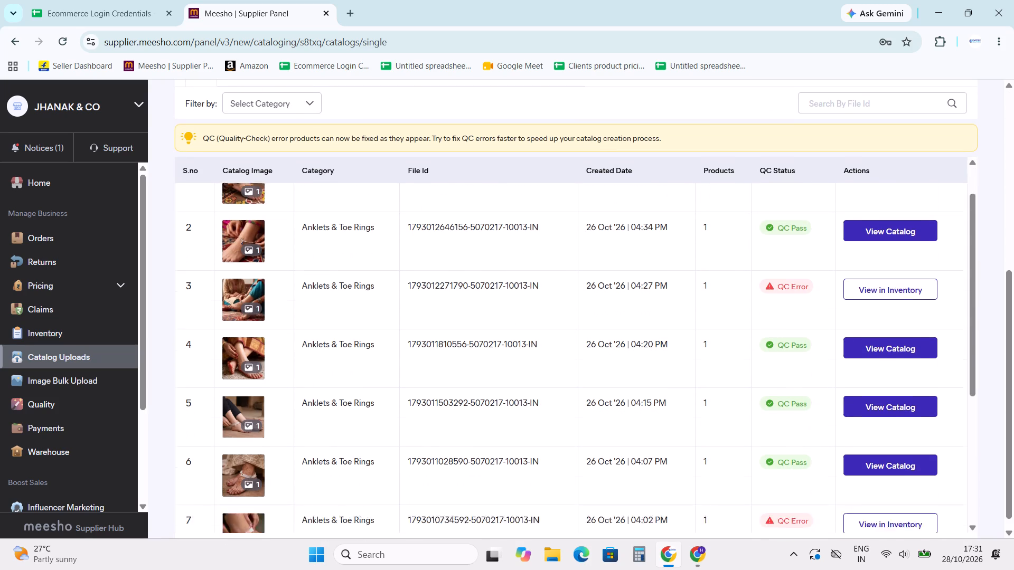
scroll(347, 309, "down", 5)
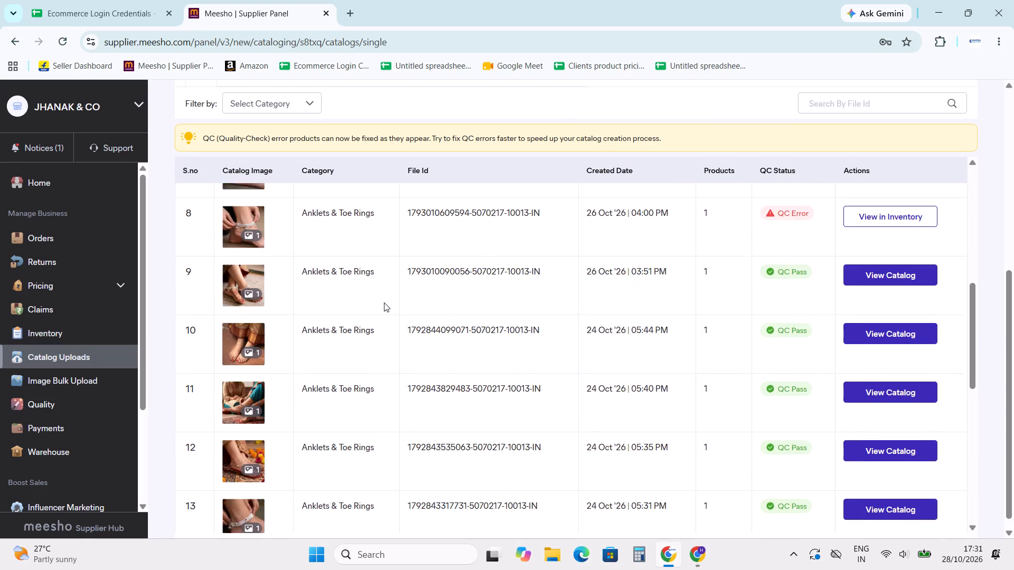
scroll(389, 305, "up", 15)
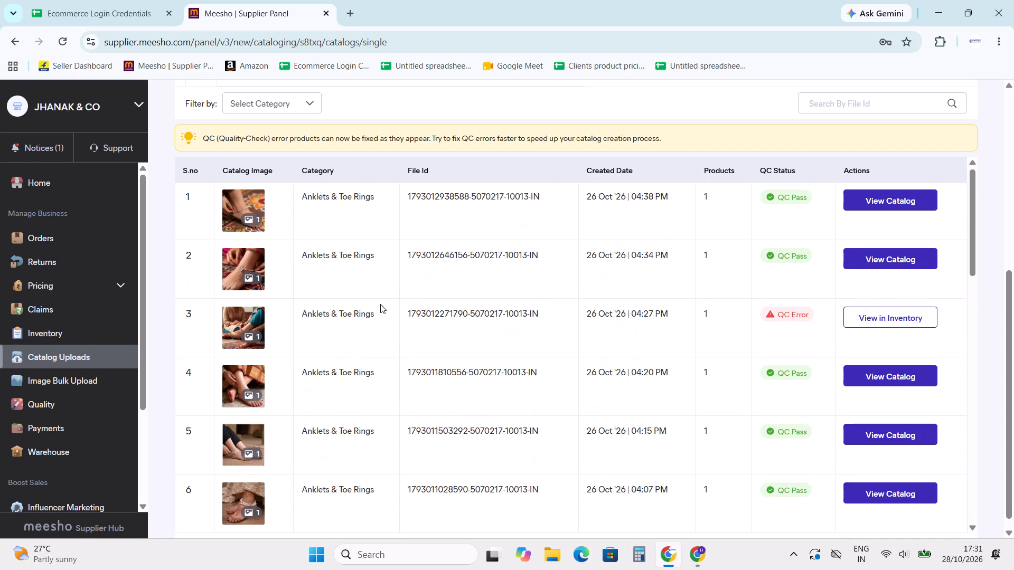
scroll(402, 365, "up", 3)
scroll(357, 244, "up", 2)
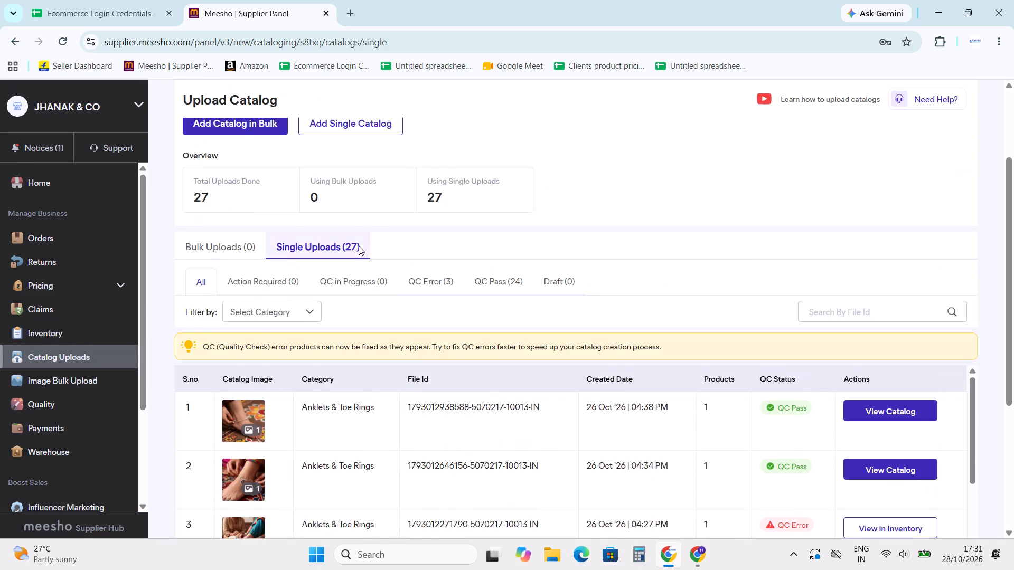
Start a new single catalog in the Anklets & Toe Rings category and open the product image chooser.
left_click(365, 249)
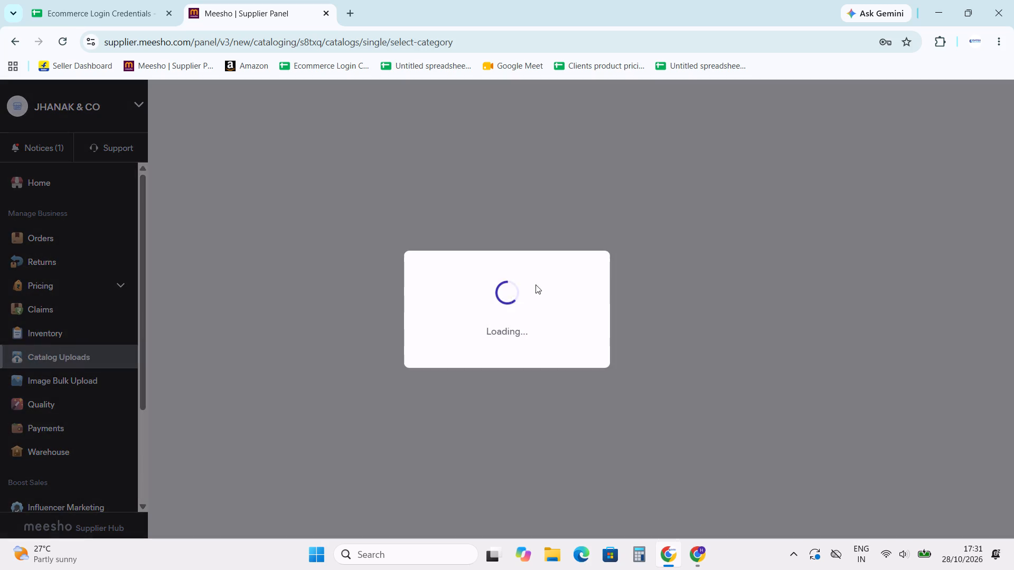
left_click(396, 264)
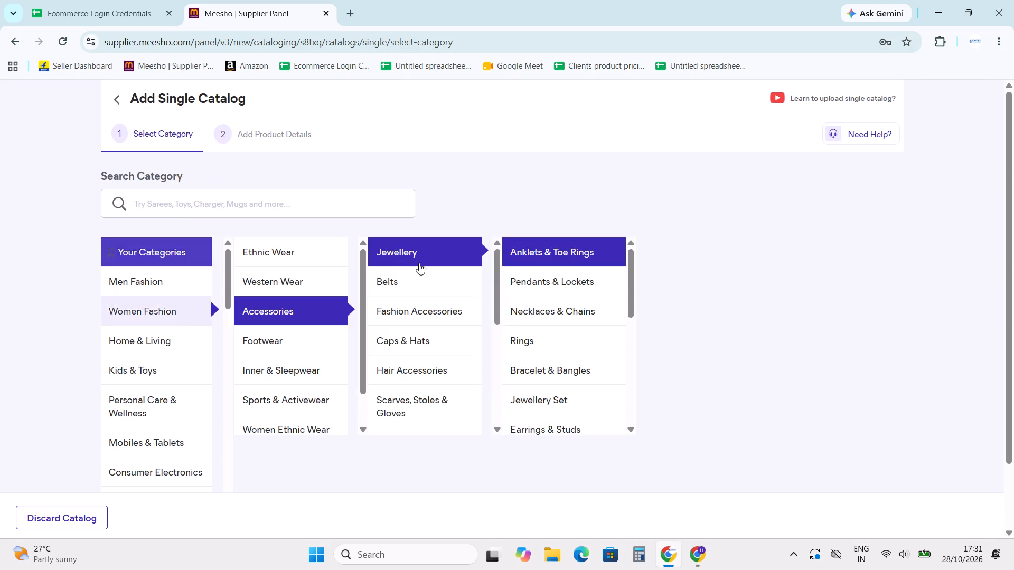
scroll(615, 293, "down", 2)
left_click(759, 454)
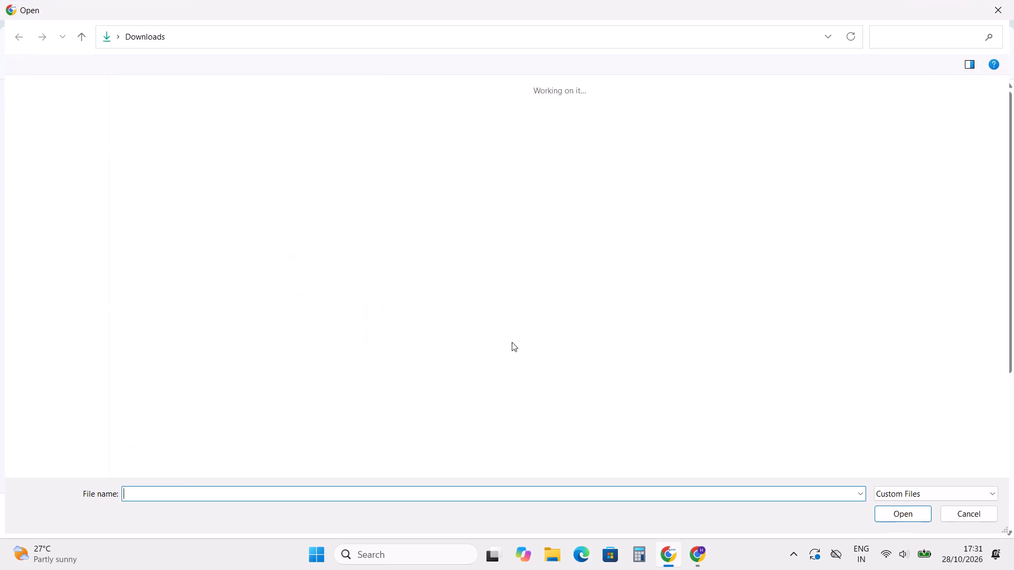
In the file chooser, go to the JHANAK & CO folder inside Product Images > Meesho Images on drive D.
left_click(72, 398)
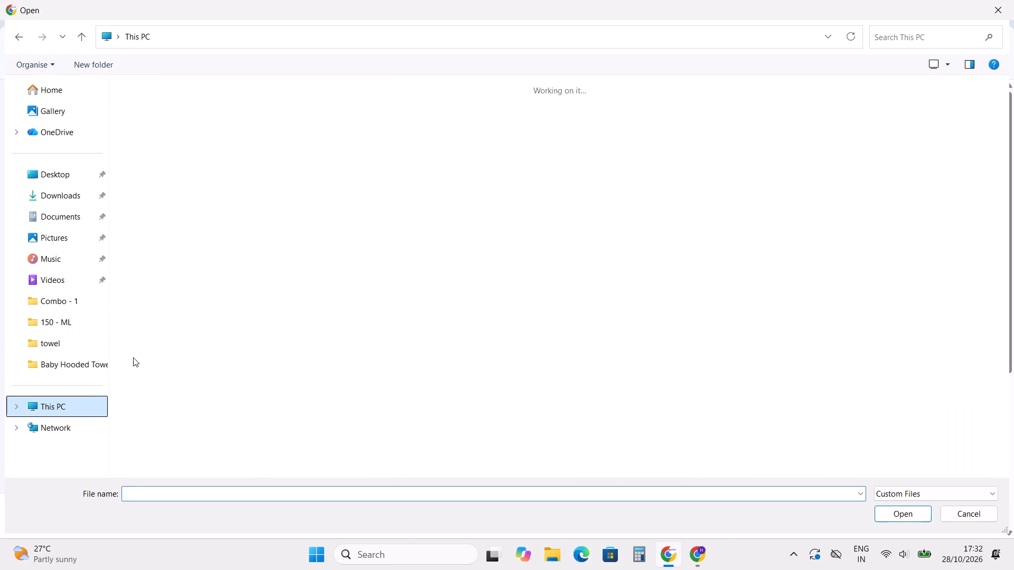
double_click(373, 107)
double_click(180, 176)
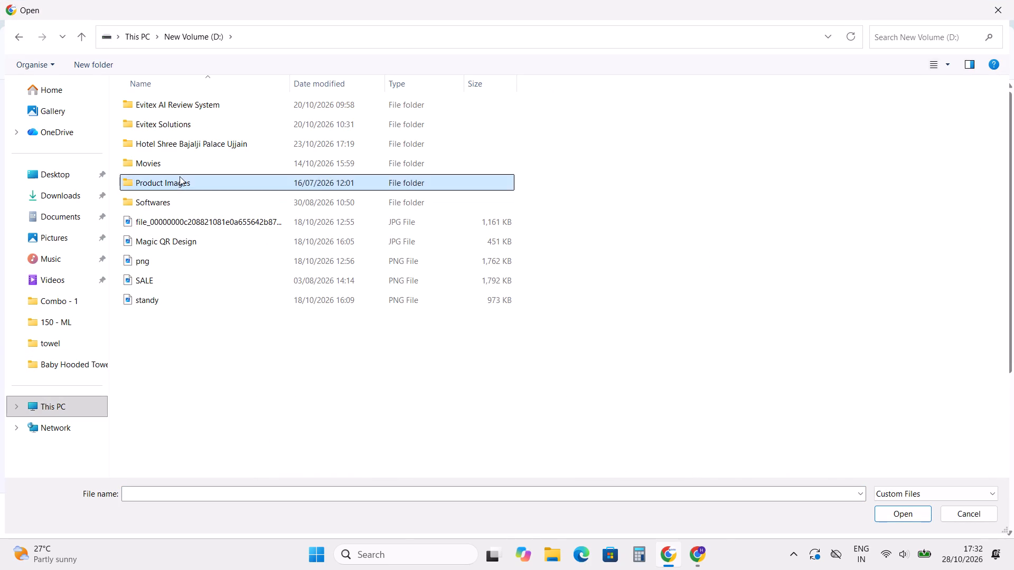
double_click(188, 148)
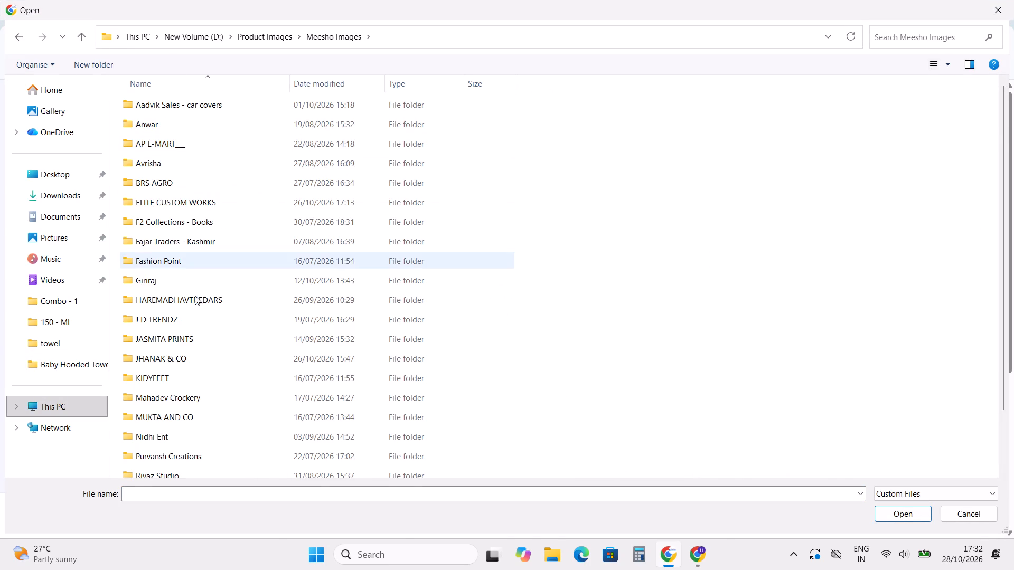
scroll(196, 301, "down", 13)
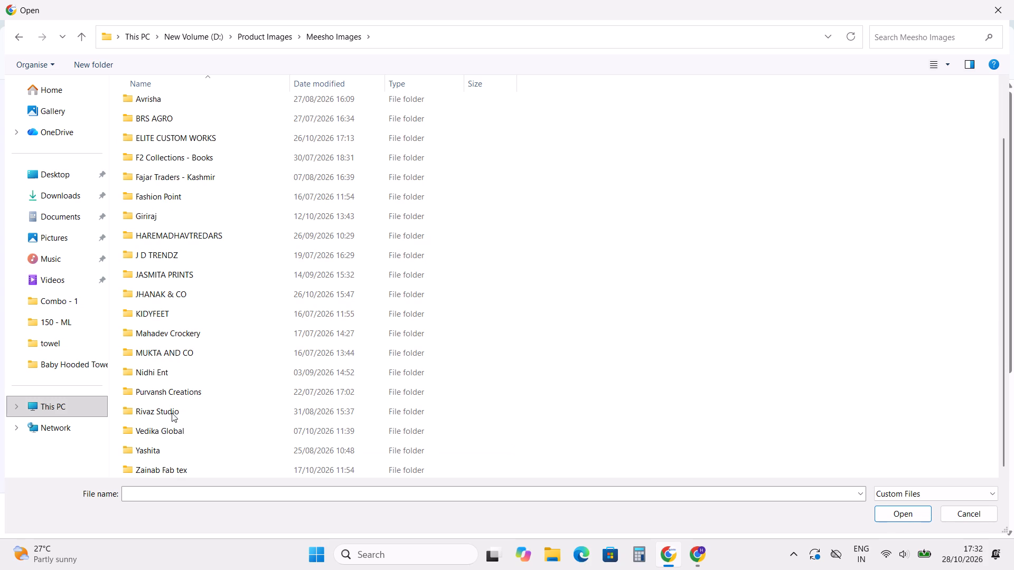
scroll(175, 212, "up", 4)
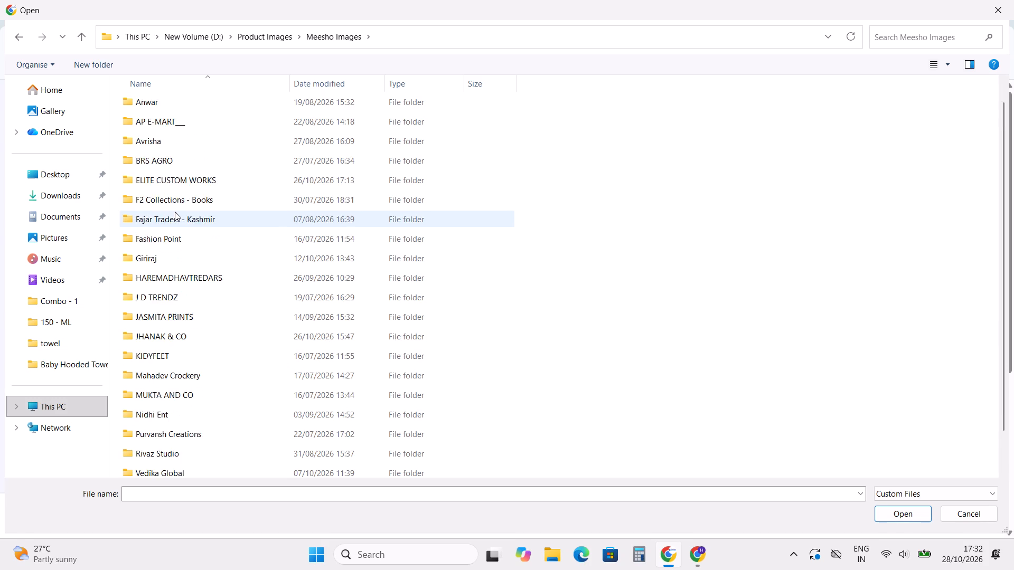
scroll(175, 212, "up", 2)
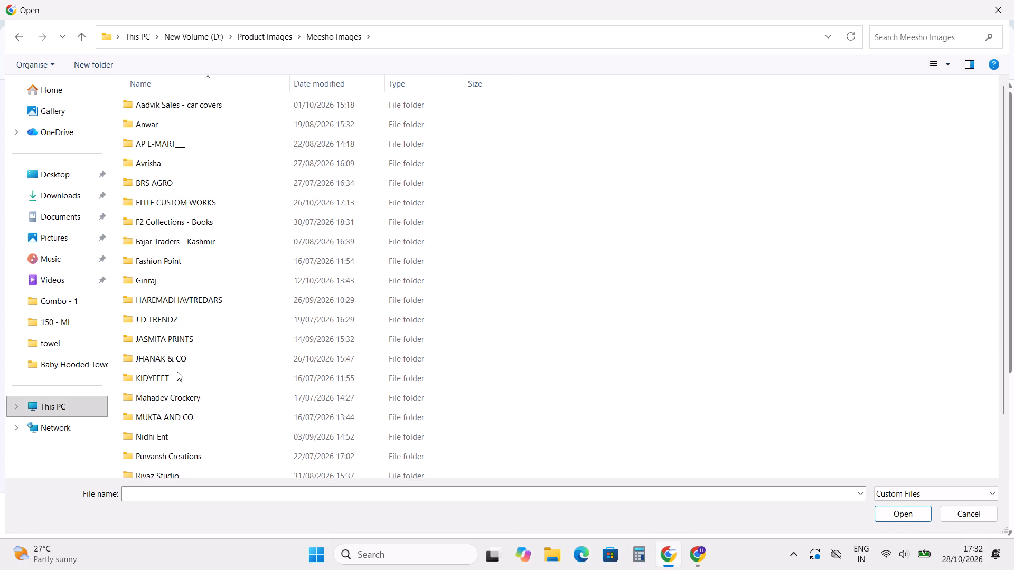
double_click(178, 358)
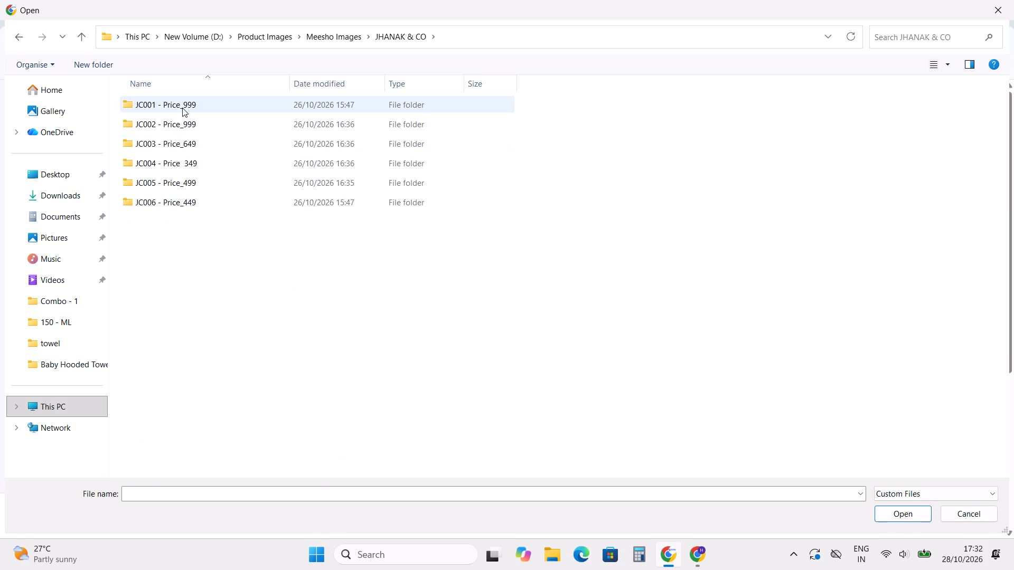
Look through the images in the JC001, JC002 and JC003 folders, then leave the file chooser without picking a file.
double_click(182, 107)
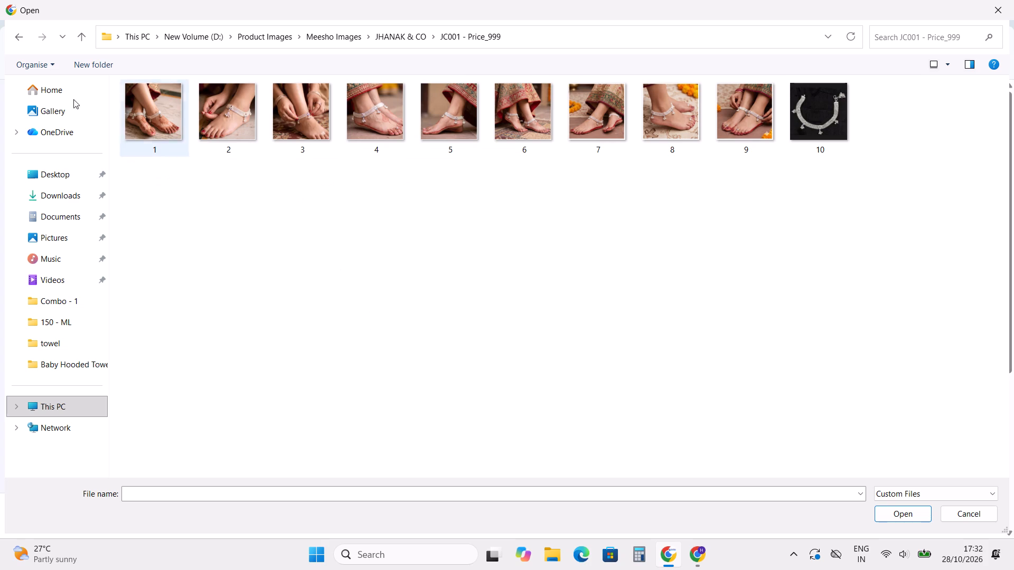
left_click(23, 37)
double_click(191, 120)
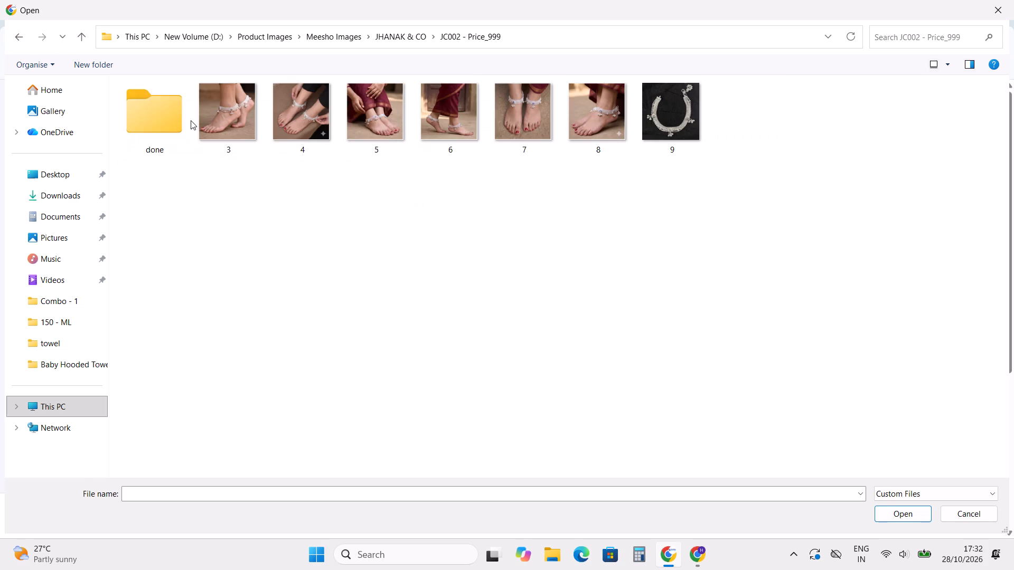
left_click(21, 37)
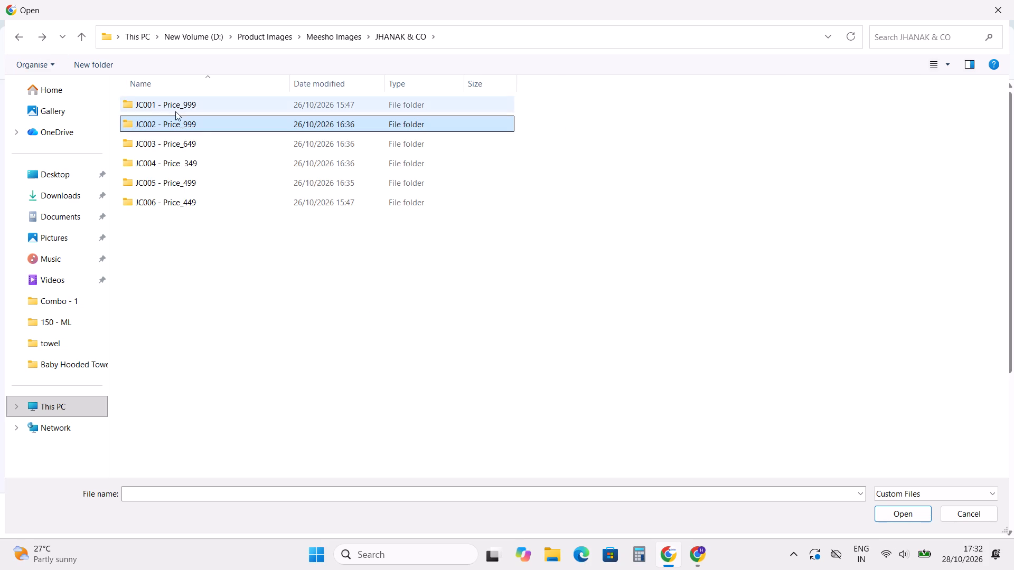
double_click(212, 145)
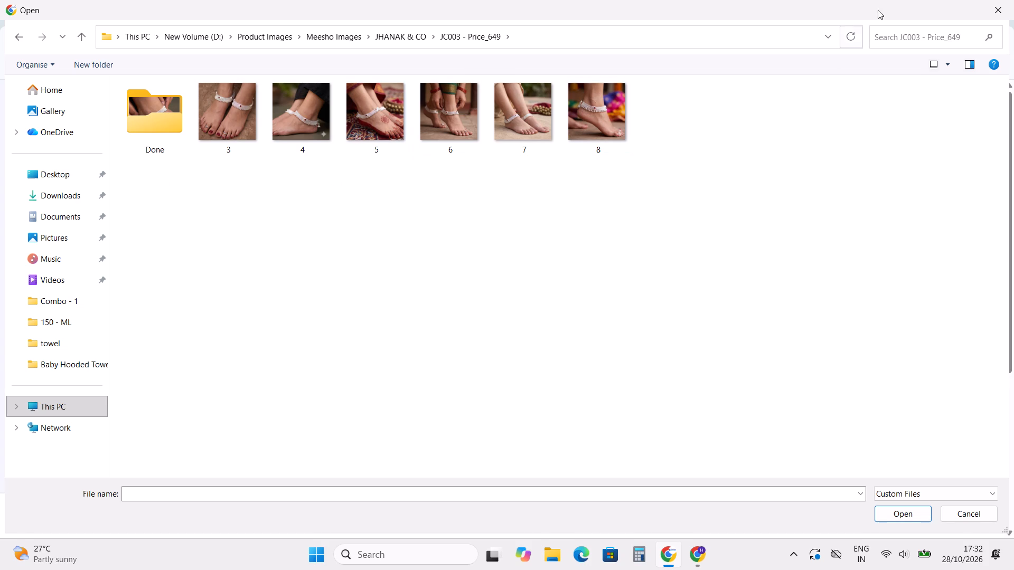
left_click(991, 12)
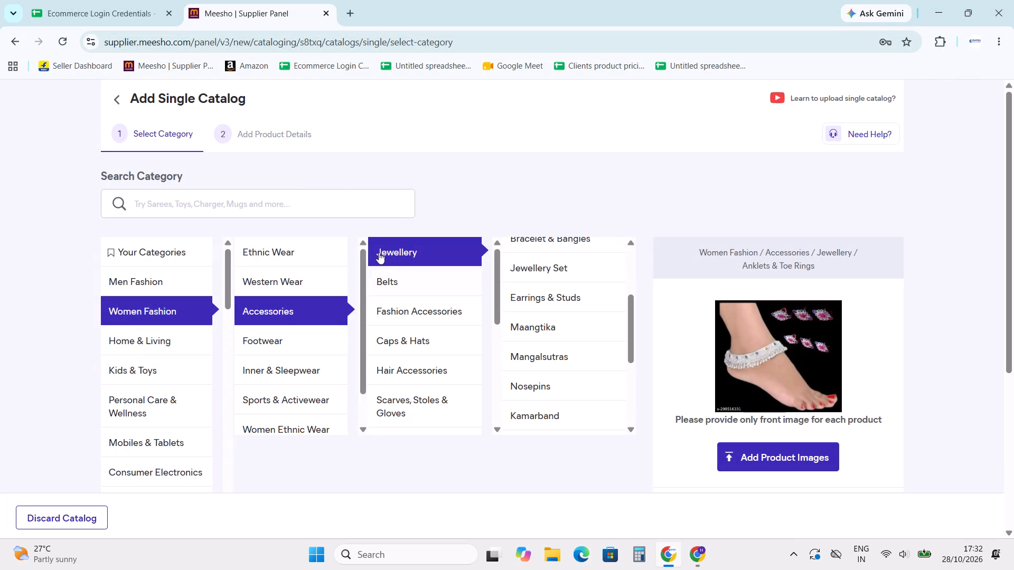
Open the Meesho supplier panel again in a separate browser tab.
left_click(352, 11)
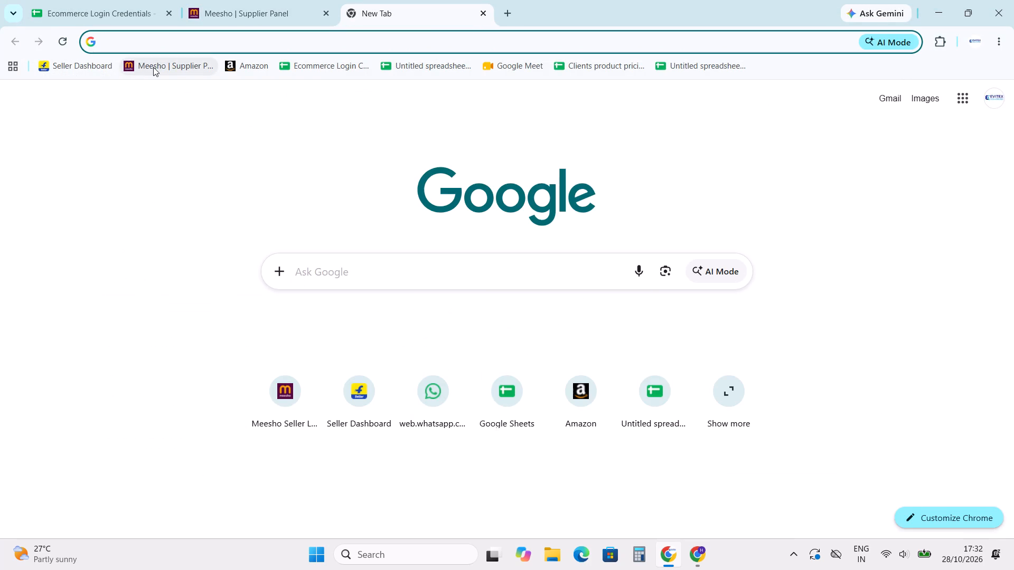
left_click(153, 66)
In File Explorer, open the JC001 - Price_999 folder under JHANAK & CO on drive D and enlarge its image thumbnails.
left_click(557, 562)
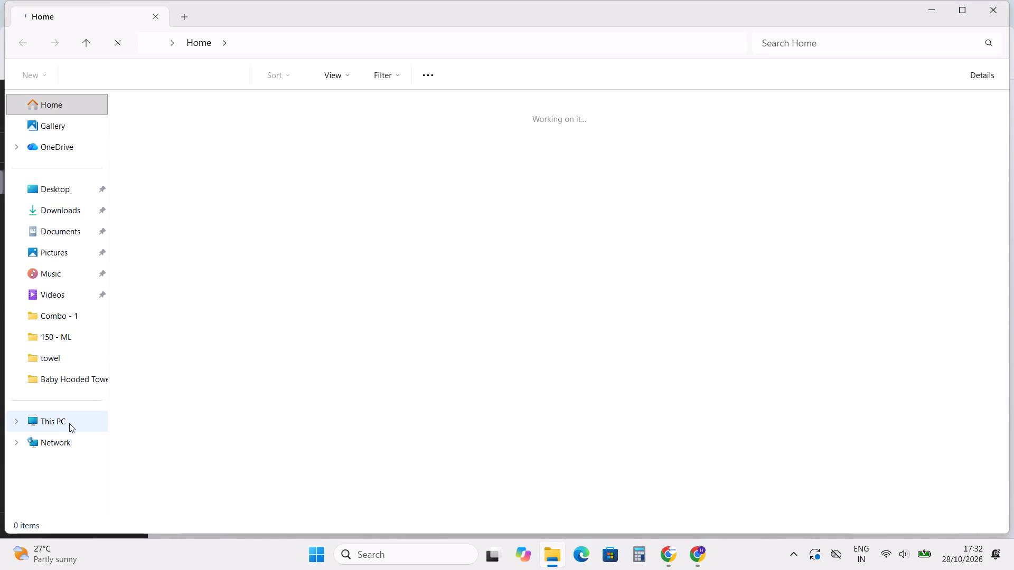
left_click(69, 422)
double_click(375, 140)
double_click(197, 198)
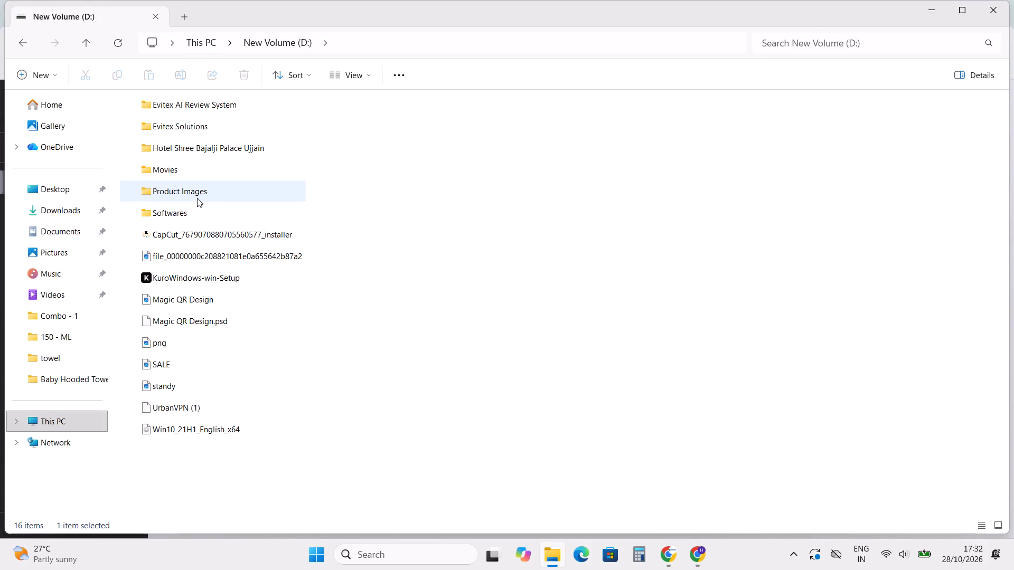
double_click(207, 160)
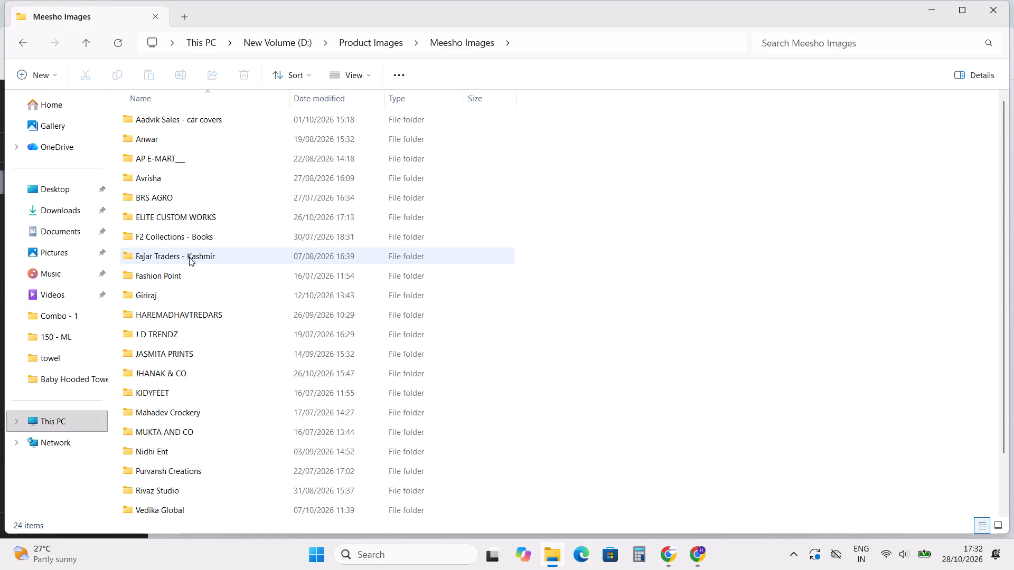
left_click(190, 279)
key("j")
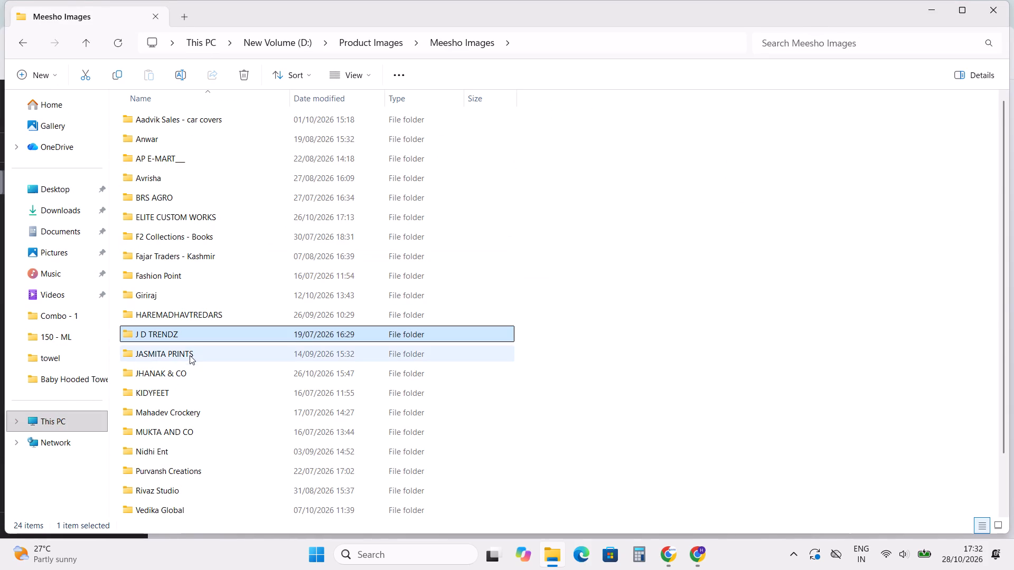
double_click(195, 366)
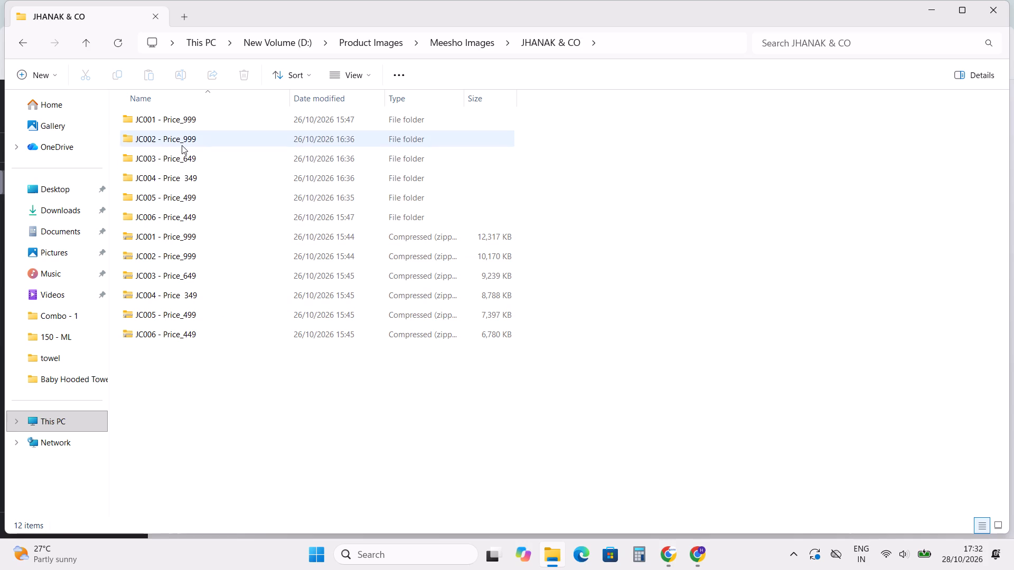
double_click(182, 122)
left_click(315, 324)
scroll(320, 318, "up", 3, "ctrl")
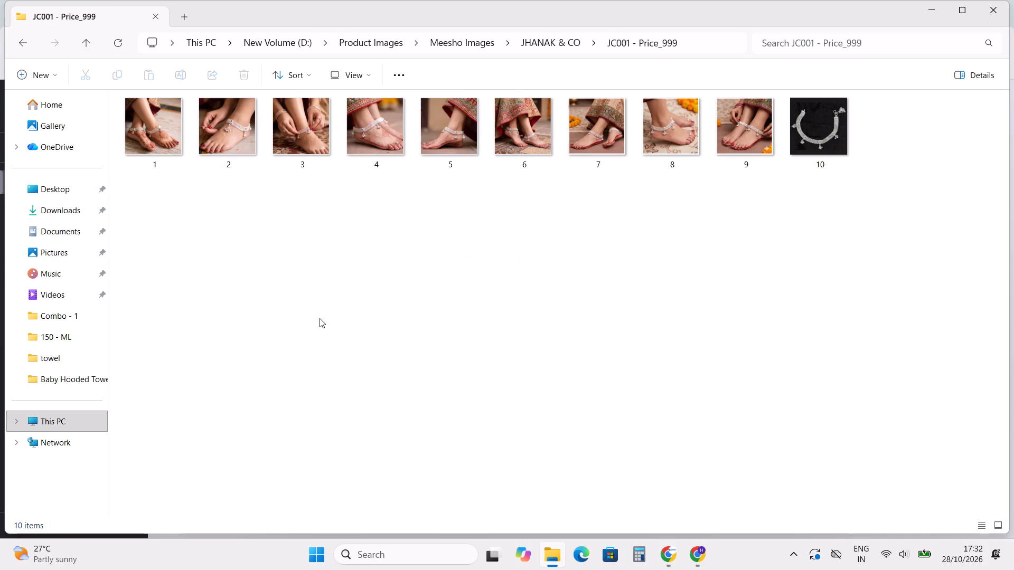
scroll(320, 318, "up", 20, "ctrl")
scroll(320, 318, "up", 20, "ctrl")
left_click(467, 442)
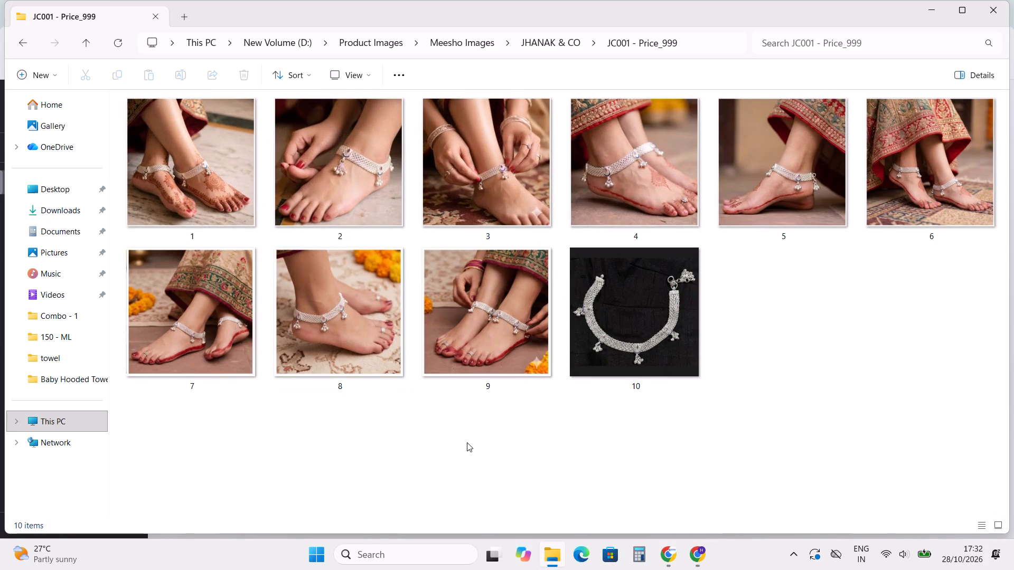
Back in the Meesho panel, examine the active anklet catalogs in Inventory and enlarge the product photo of style JC001.
key("alt+Tab")
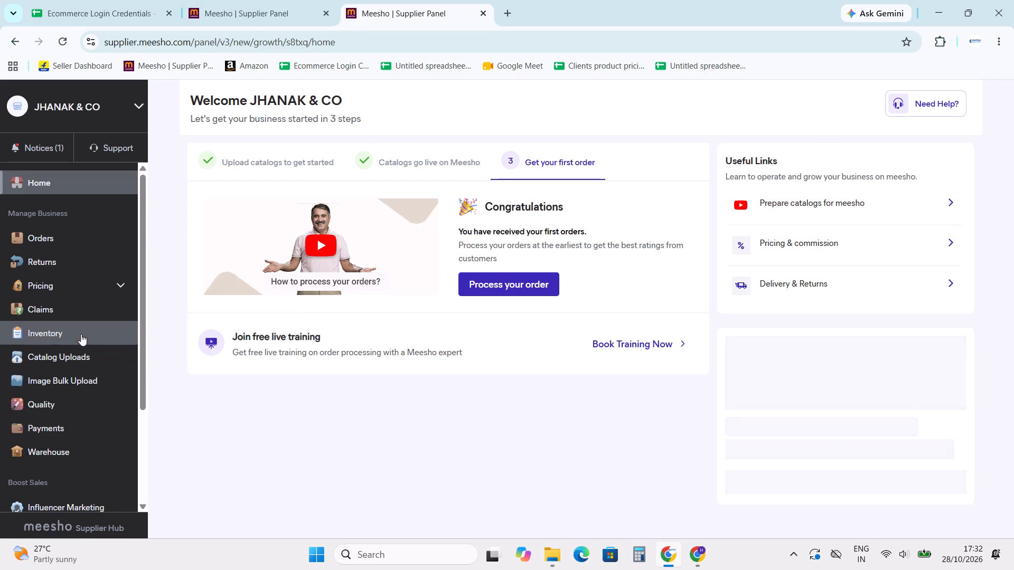
left_click(81, 334)
scroll(276, 398, "down", 9)
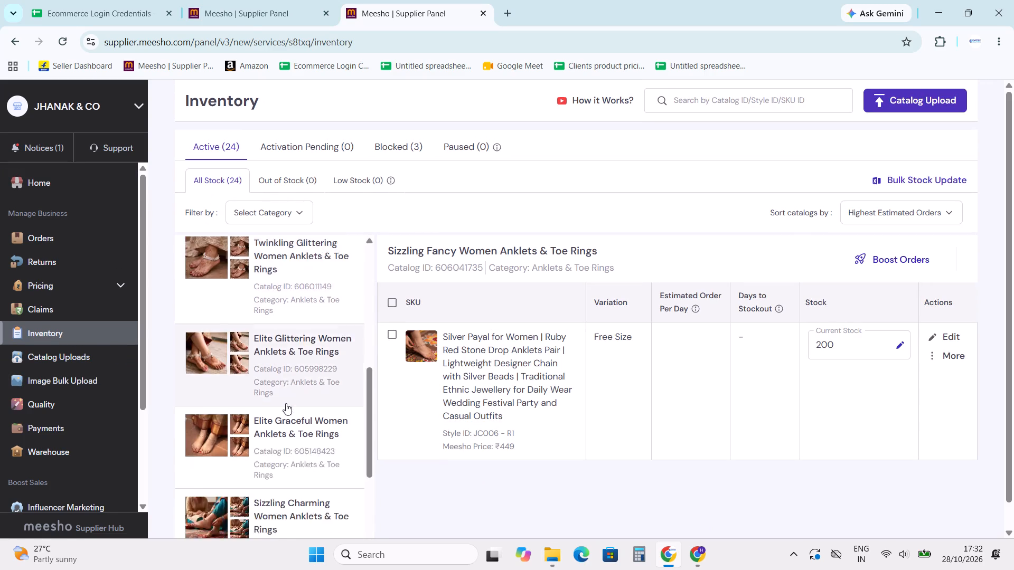
left_click(286, 402)
scroll(286, 402, "up", 1)
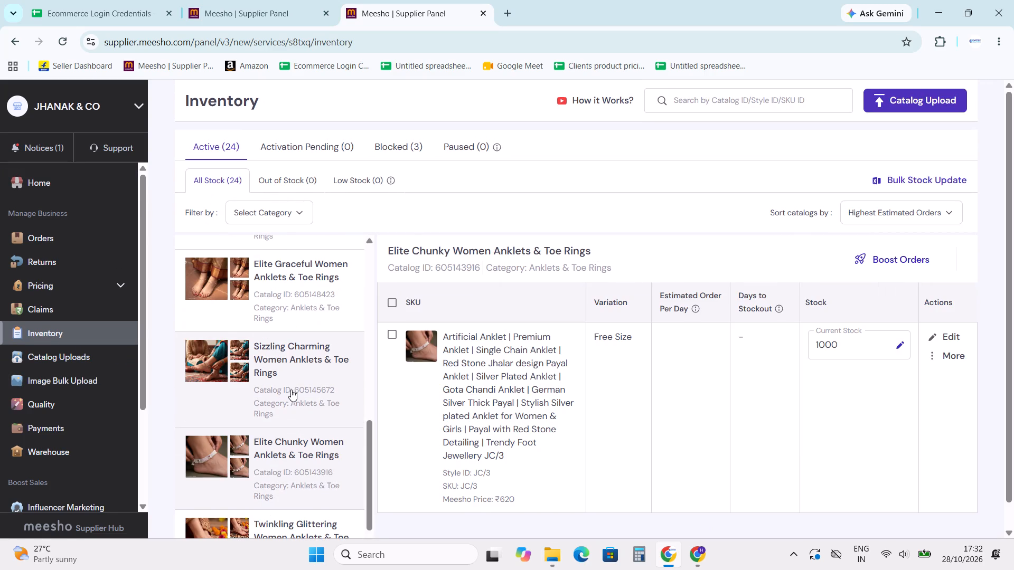
left_click(291, 385)
scroll(291, 385, "up", 1)
left_click(294, 361)
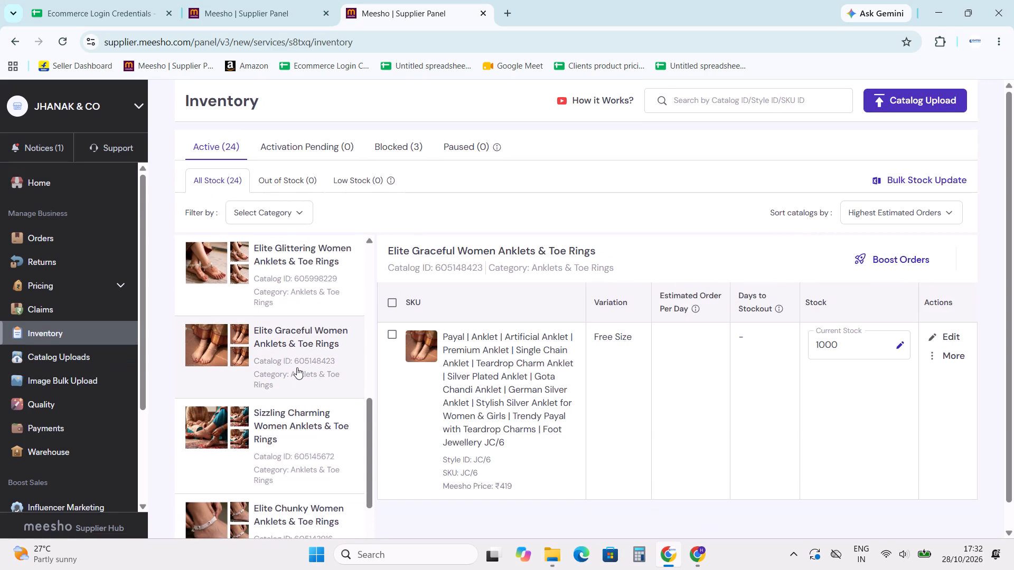
scroll(297, 367, "up", 1)
left_click(299, 355)
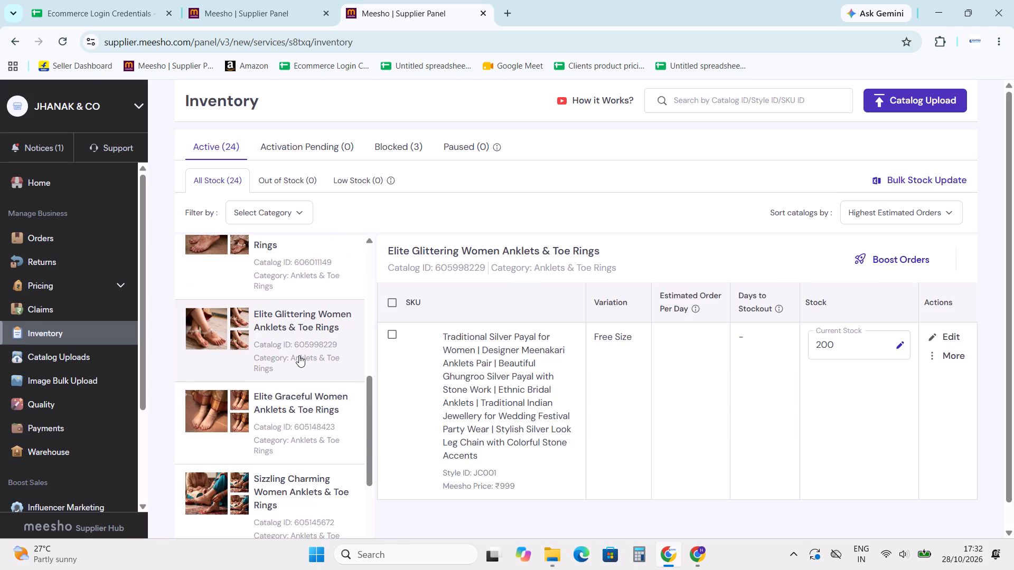
left_click(434, 343)
left_click(430, 303)
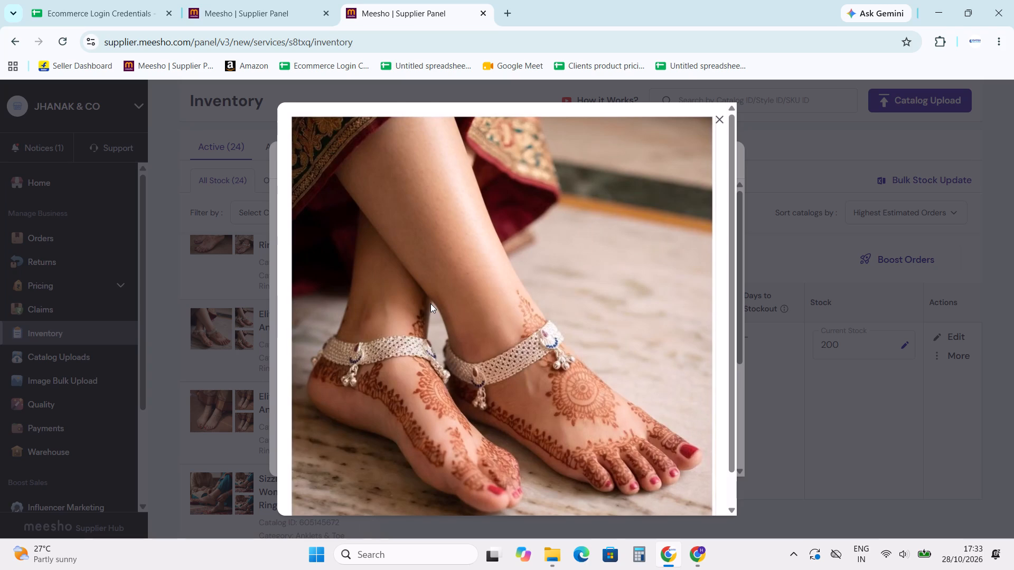
Switch to Flipkart Seller Hub in a new tab and open the Help Center's Logistics topic "Why is my pickup not done?".
left_click(511, 13)
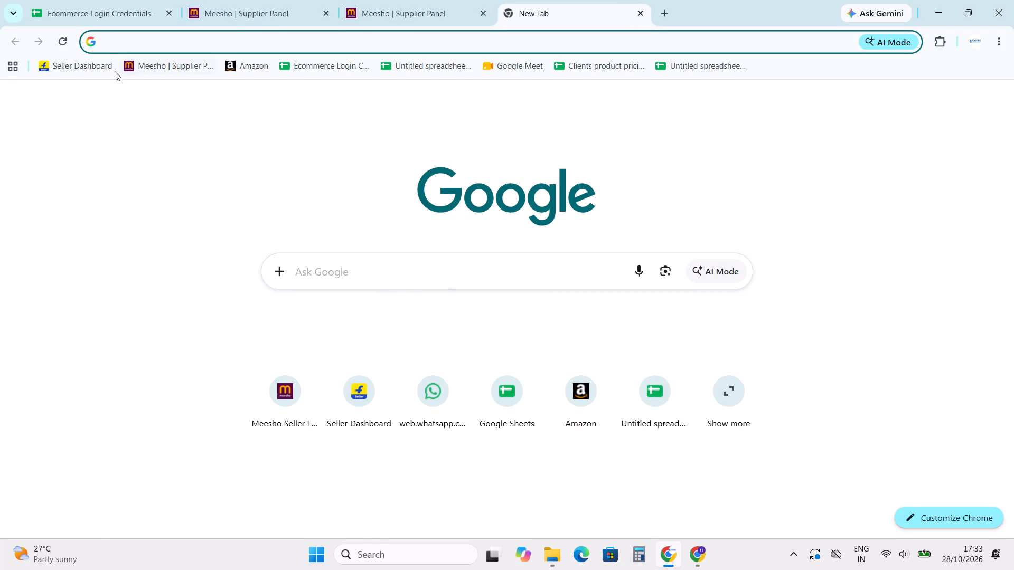
left_click(99, 72)
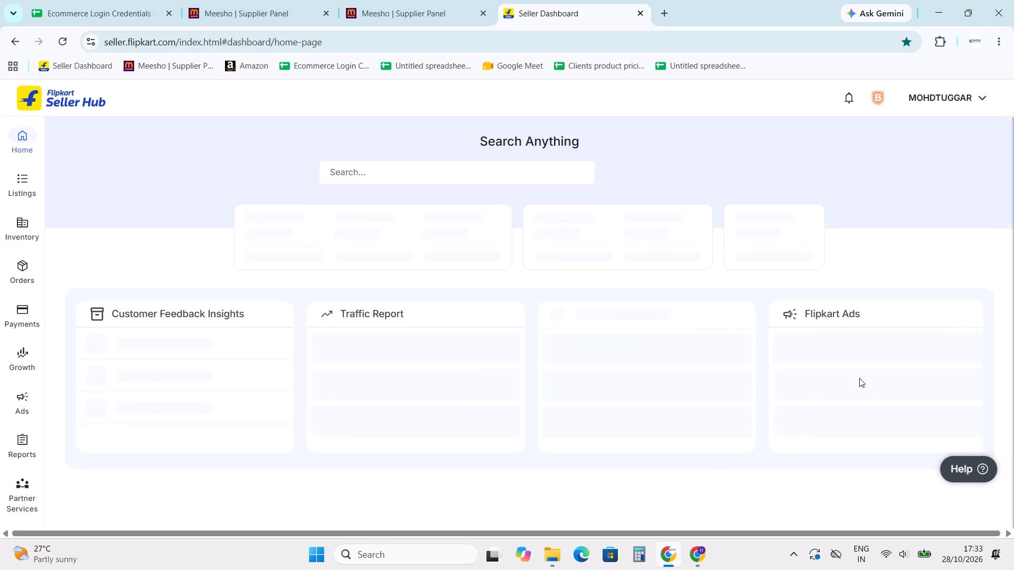
left_click(853, 193)
left_click(963, 474)
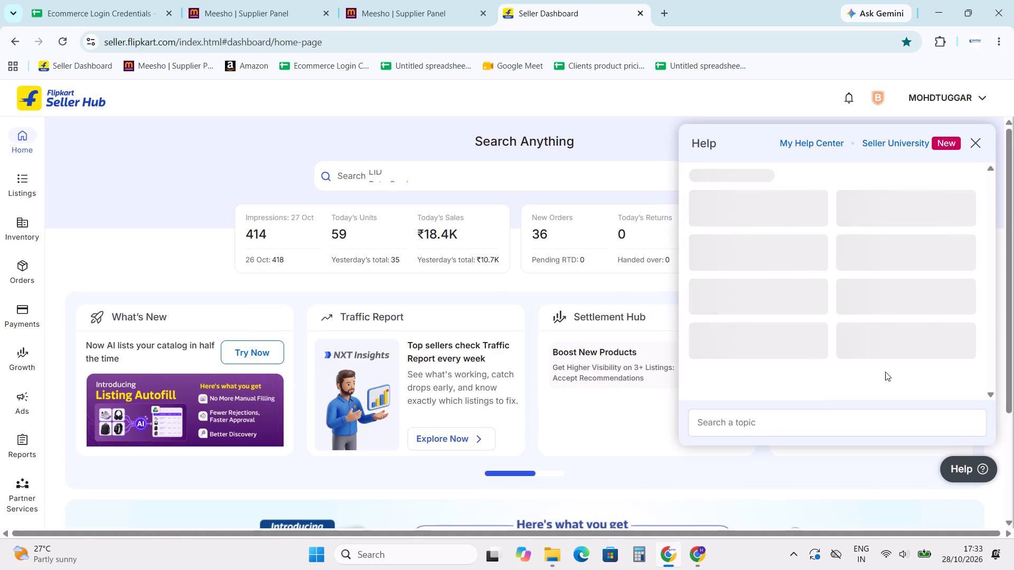
left_click(818, 148)
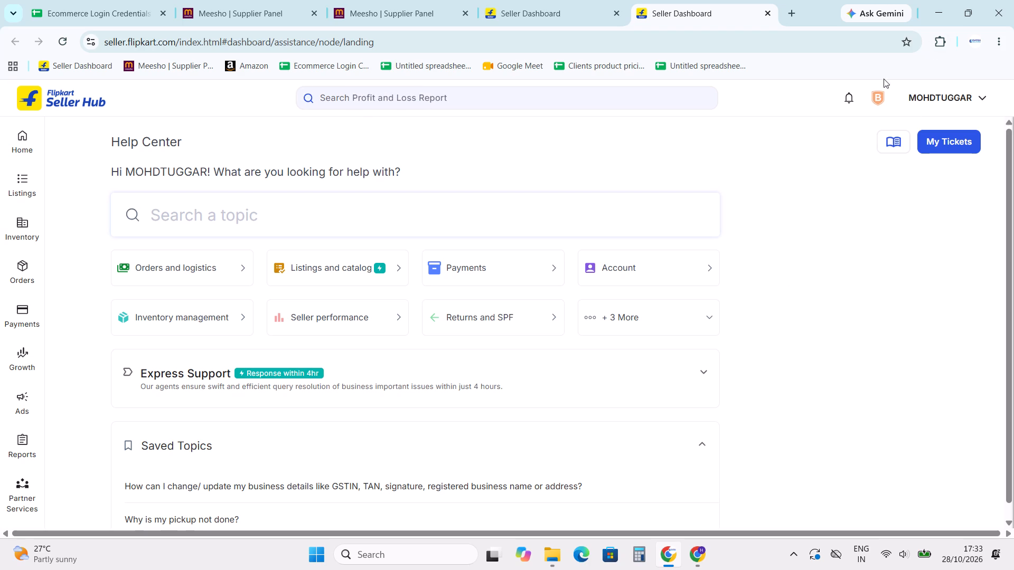
left_click(223, 275)
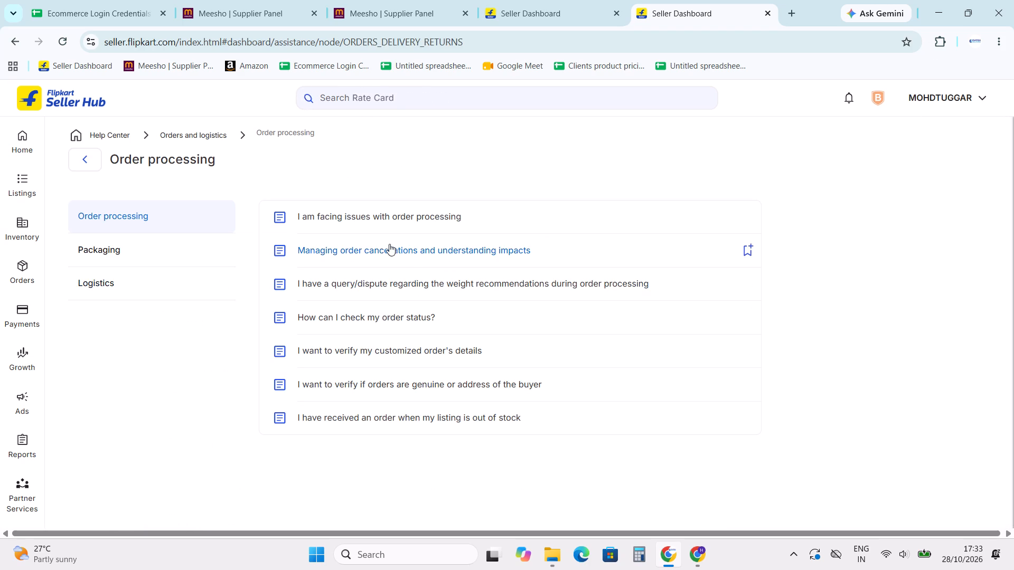
left_click(112, 274)
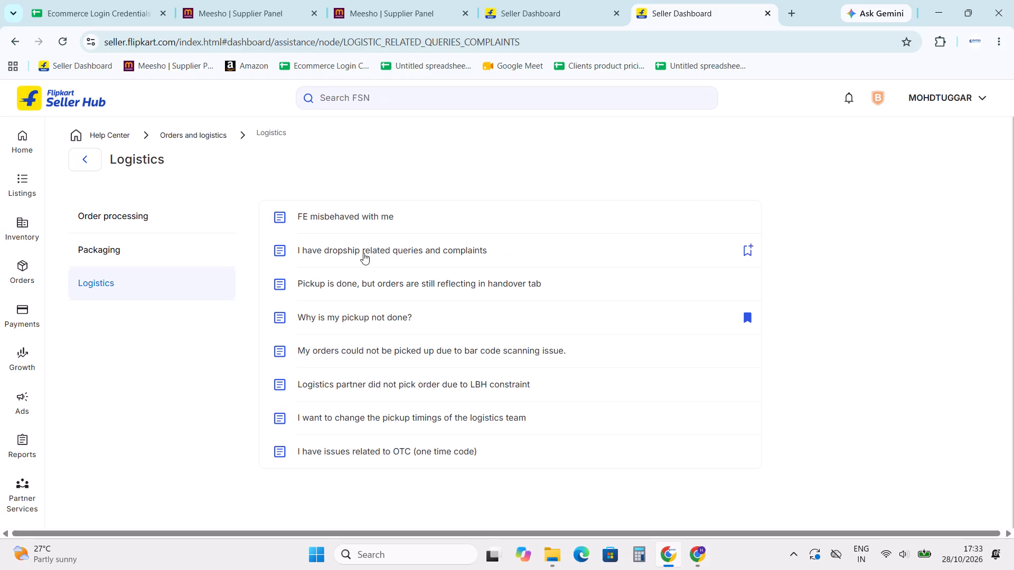
left_click(414, 316)
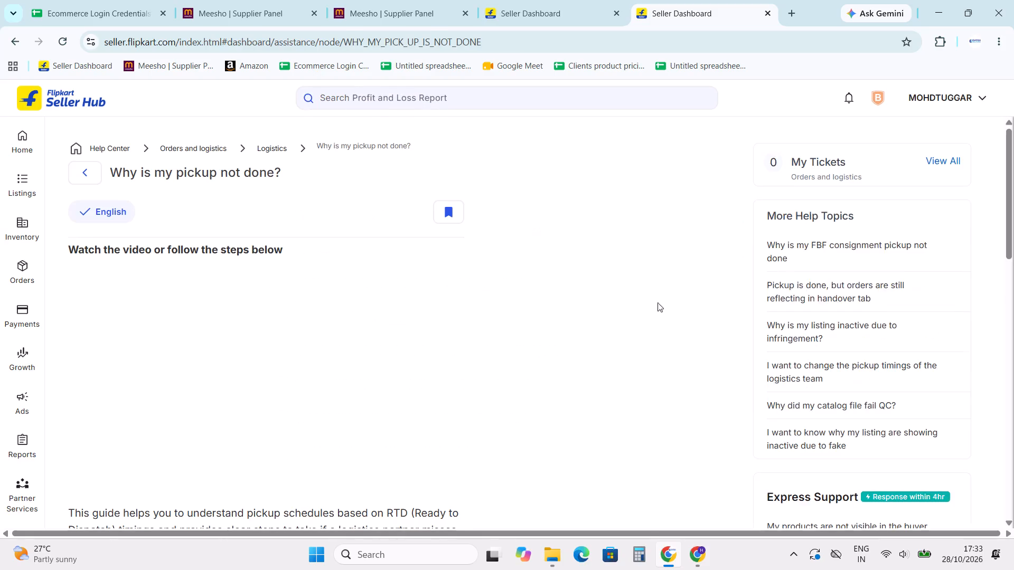
Go through the missed-pickup help article and open its support ticket form.
scroll(772, 280, "down", 3)
scroll(711, 305, "down", 9)
scroll(740, 341, "up", 14)
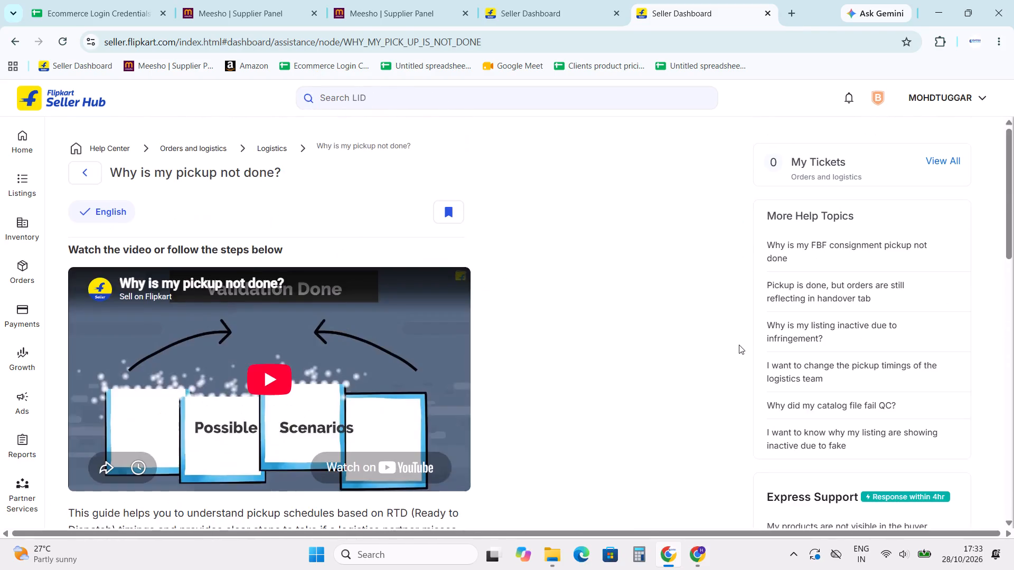
scroll(739, 345, "up", 3)
scroll(572, 353, "down", 18)
left_click(236, 492)
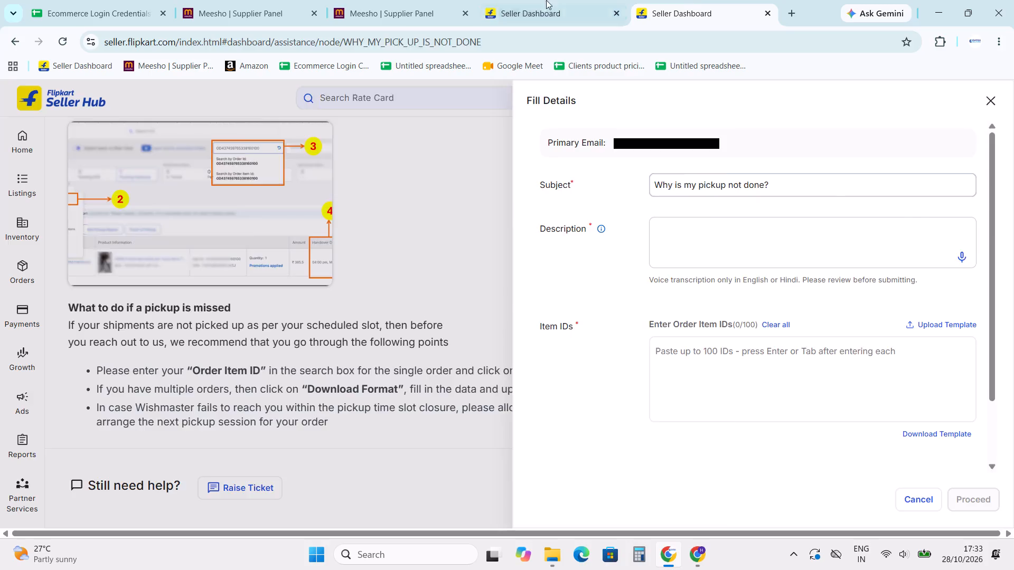
On the other Seller Hub tab, close the help pop-up and show the active orders of the New Delhi warehouse.
left_click(544, 0)
left_click(23, 264)
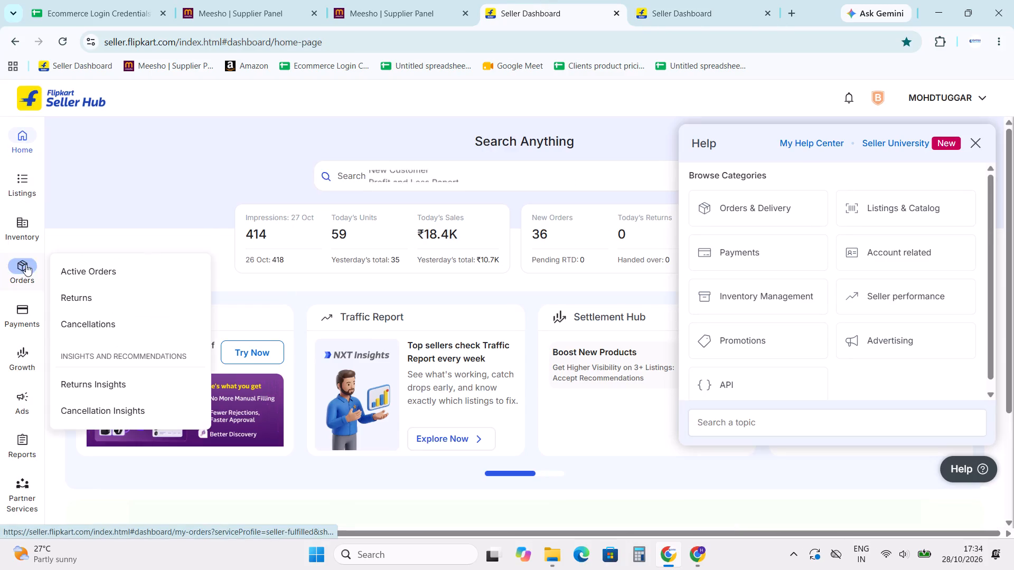
left_click(977, 147)
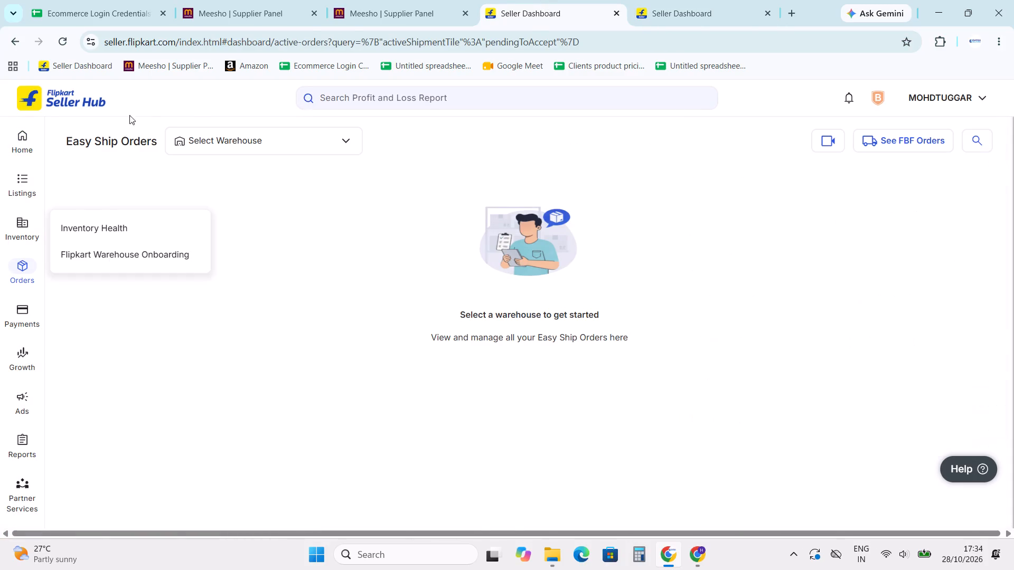
left_click(232, 136)
left_click(250, 208)
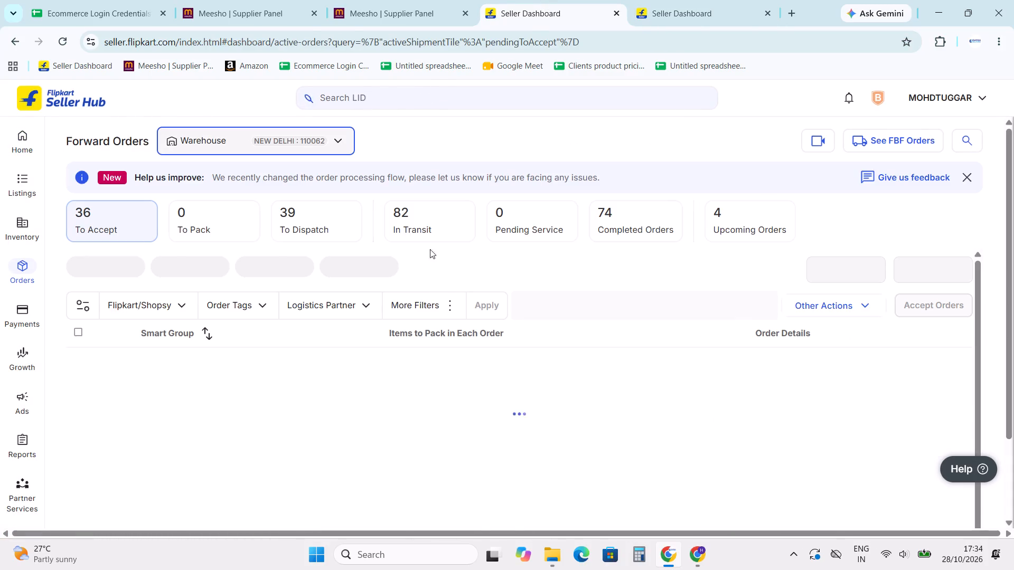
Review the grouped orders waiting to be accepted and reload the orders page.
left_click(532, 131)
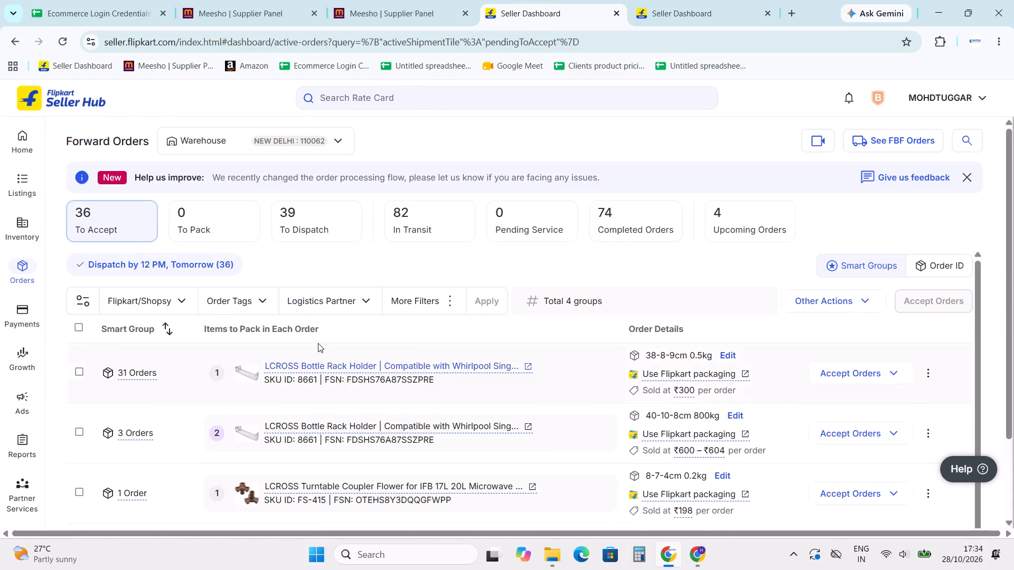
scroll(329, 300, "down", 7)
scroll(433, 263, "down", 20)
scroll(433, 263, "down", 8)
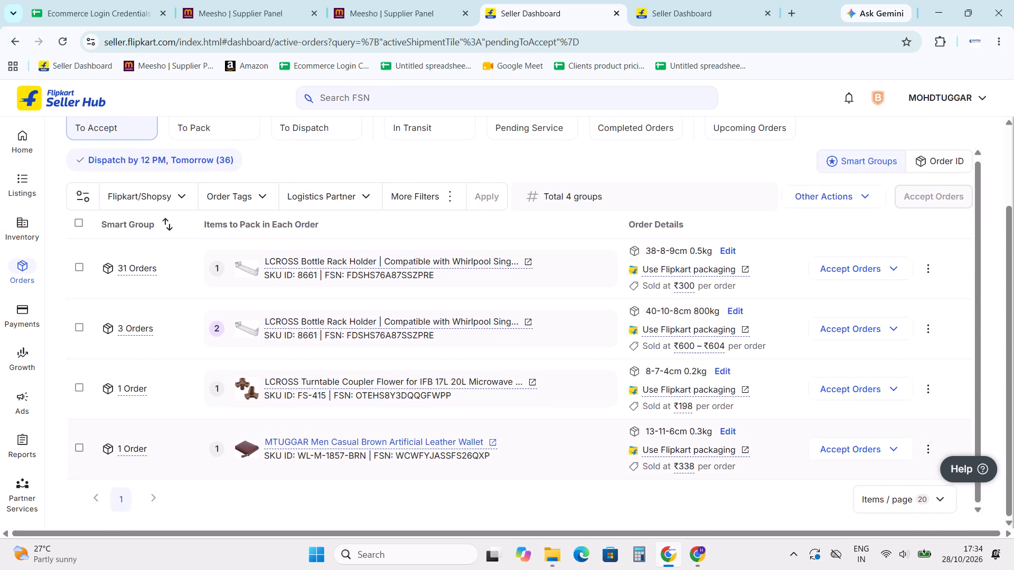
scroll(318, 395, "up", 16)
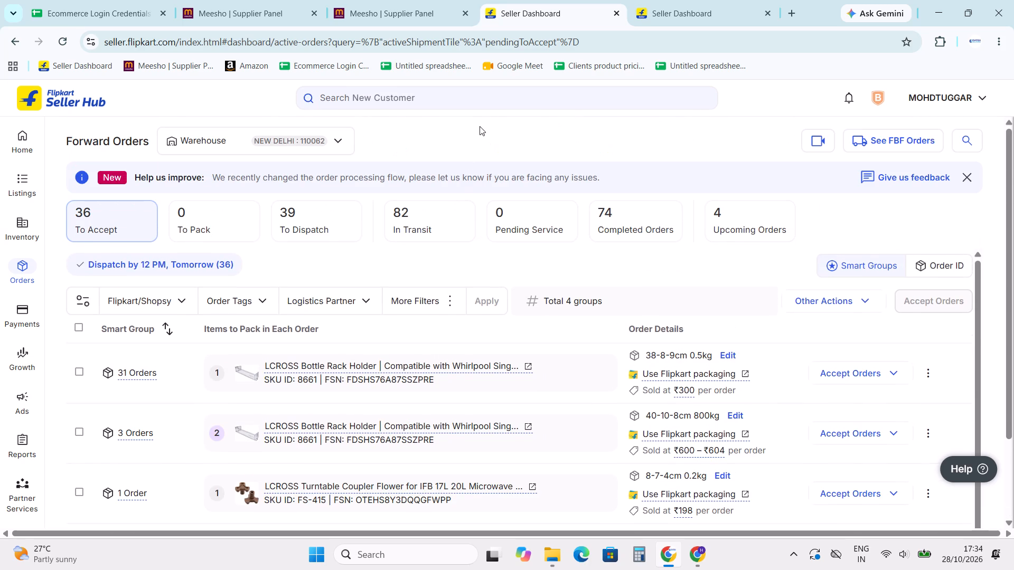
left_click(481, 128)
scroll(361, 344, "down", 5)
left_click(60, 43)
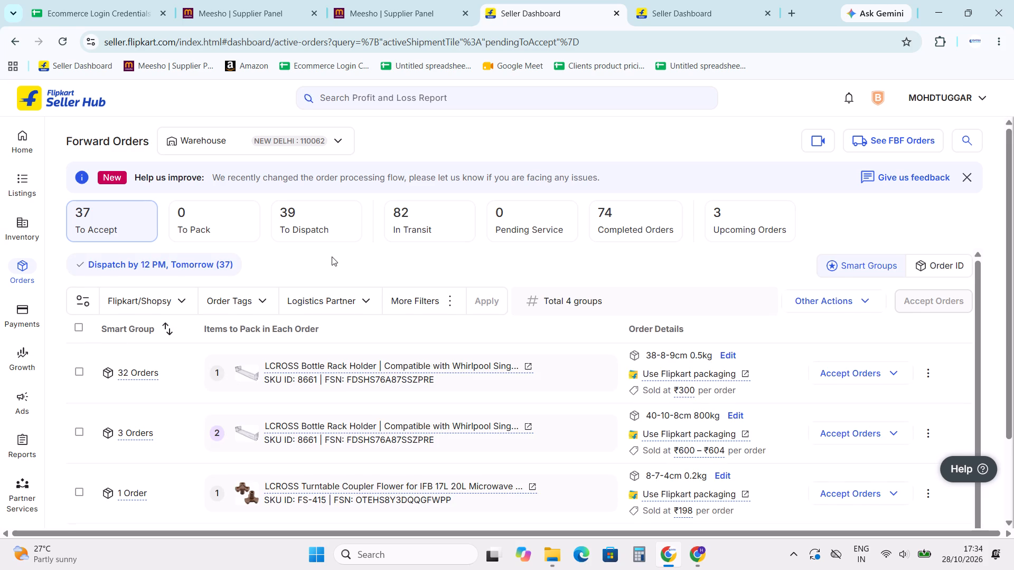
Switch from the orders to accept to the orders to dispatch and list all of them, not only those due today.
scroll(444, 333, "down", 20)
scroll(444, 333, "down", 8)
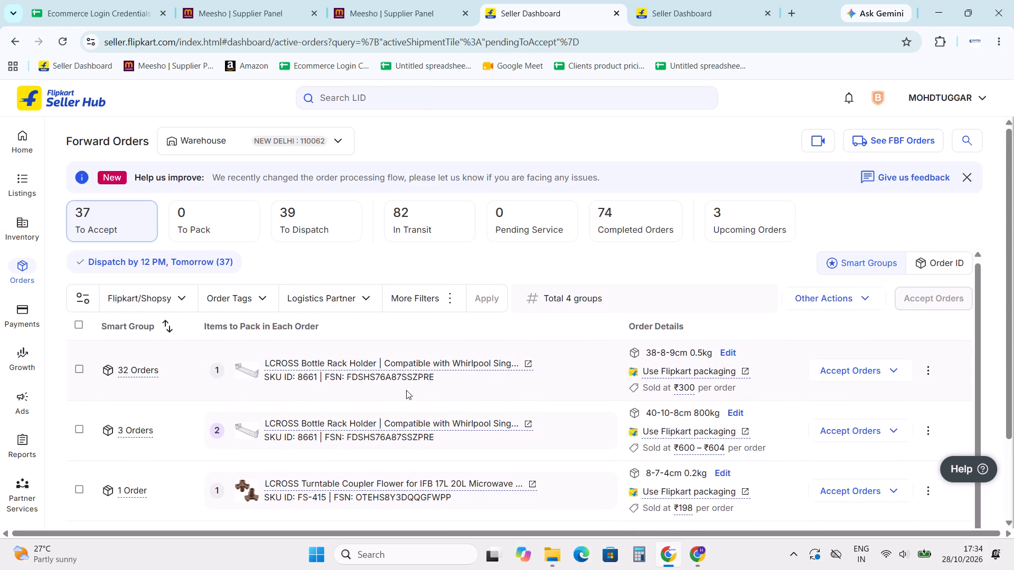
scroll(406, 390, "down", 7)
left_click(307, 215)
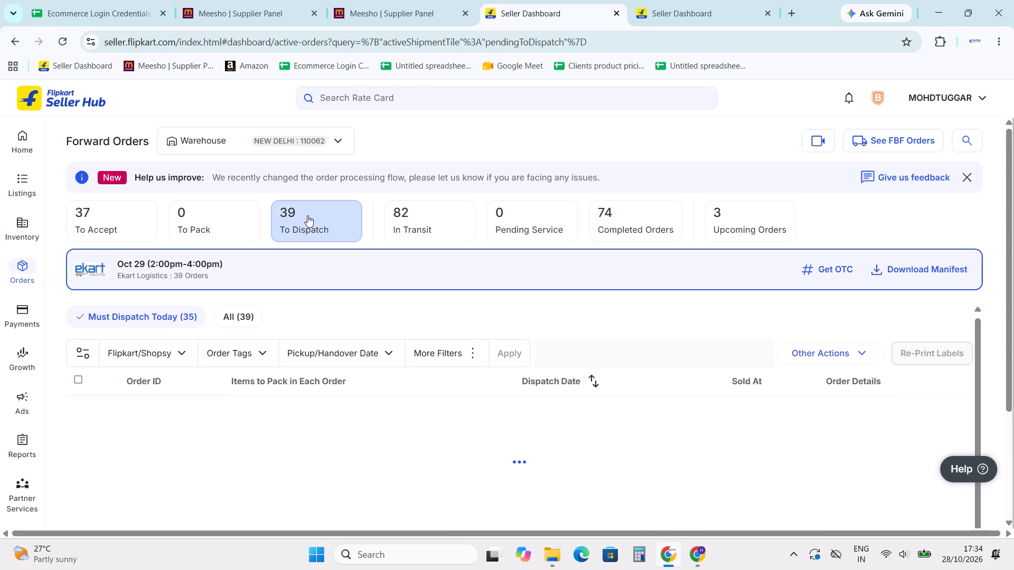
left_click(476, 144)
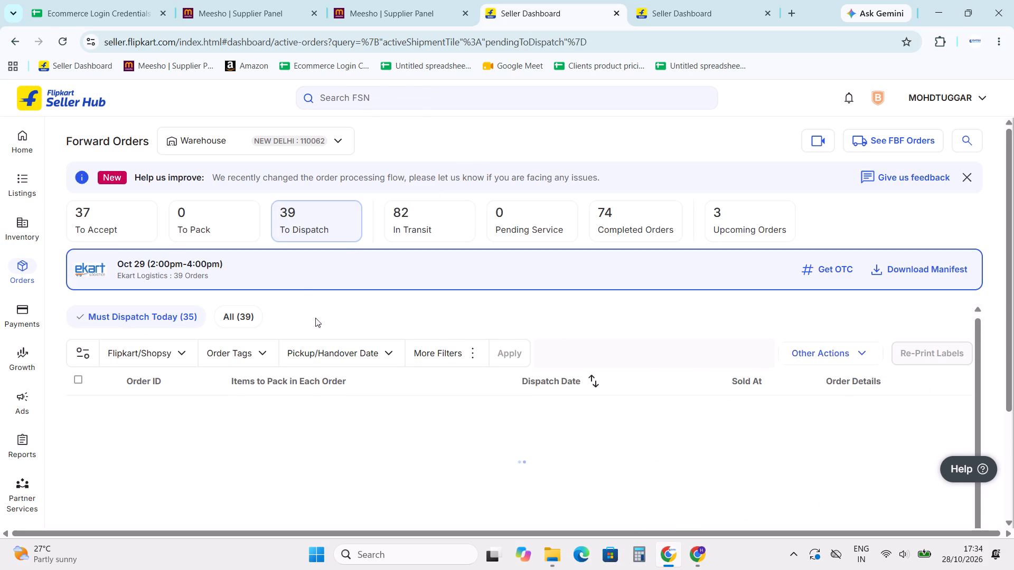
left_click(256, 315)
left_click(477, 132)
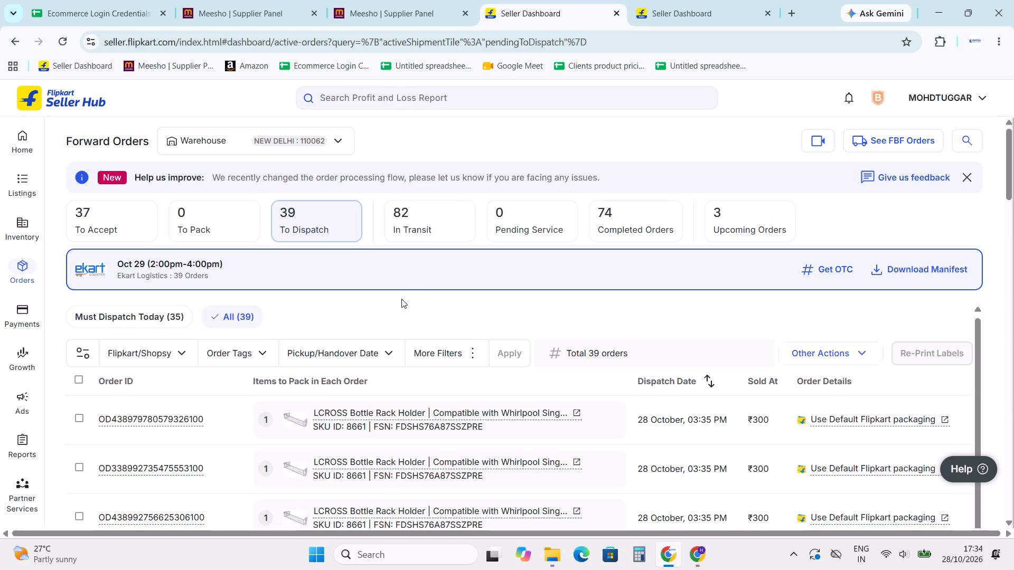
Look through the full list of orders to dispatch and select every order in it.
scroll(402, 287, "down", 3)
scroll(403, 286, "down", 20)
scroll(403, 286, "down", 6)
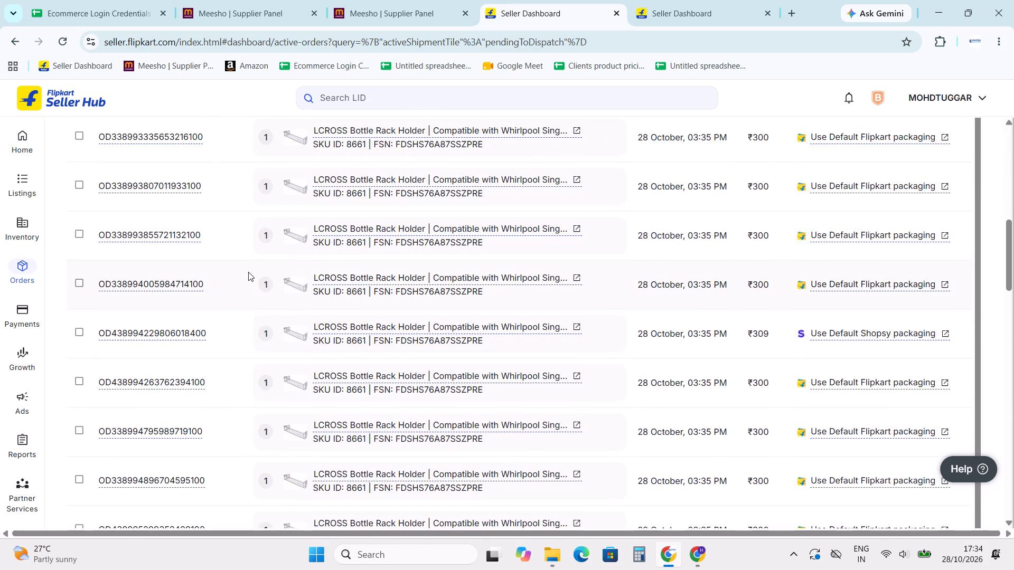
scroll(248, 272, "down", 3)
scroll(198, 325, "up", 12)
left_click(80, 251)
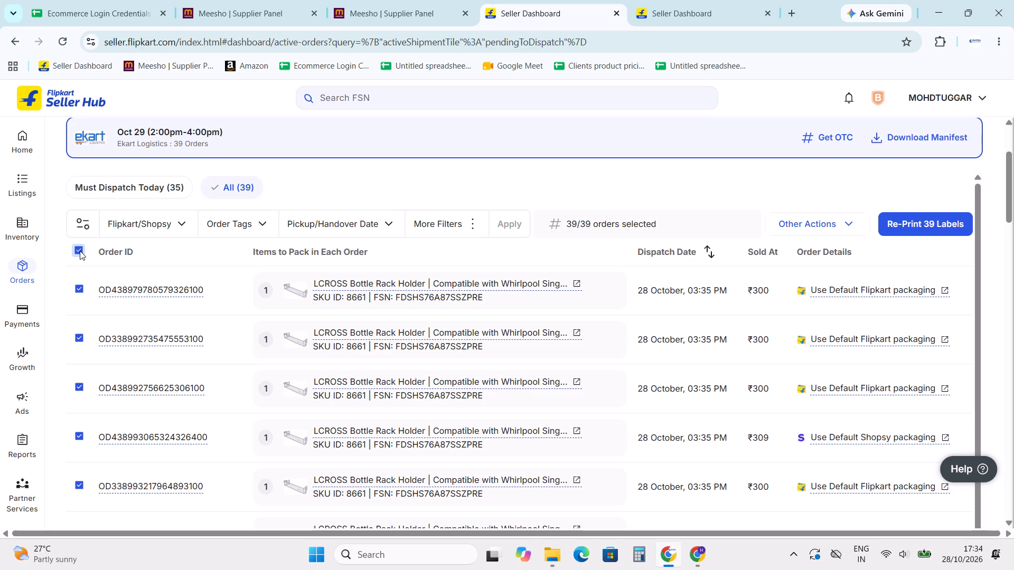
Examine the additional filters, including SKU, and the other bulk actions offered for the selected orders to dispatch.
left_click(475, 229)
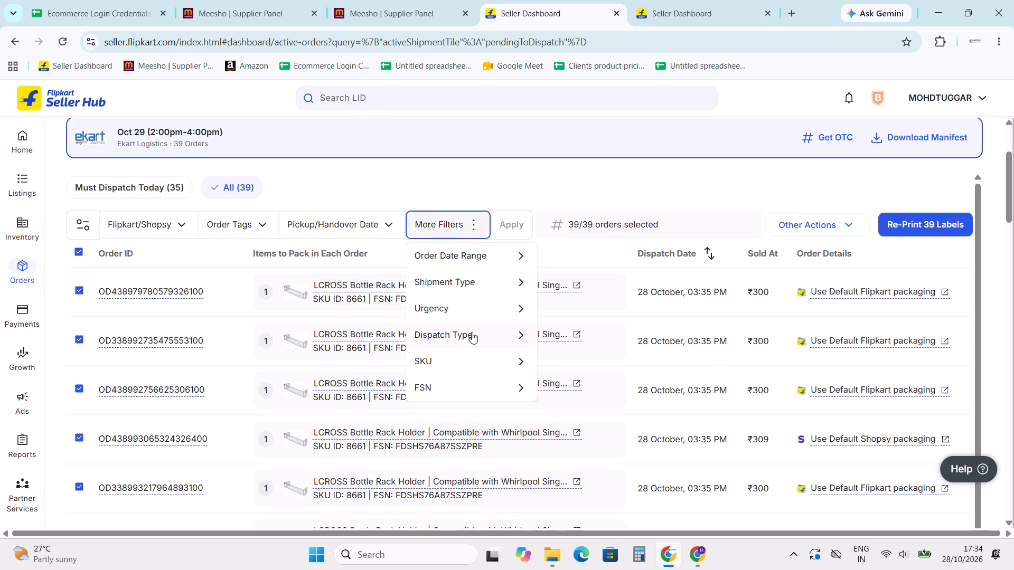
left_click(529, 360)
left_click(565, 181)
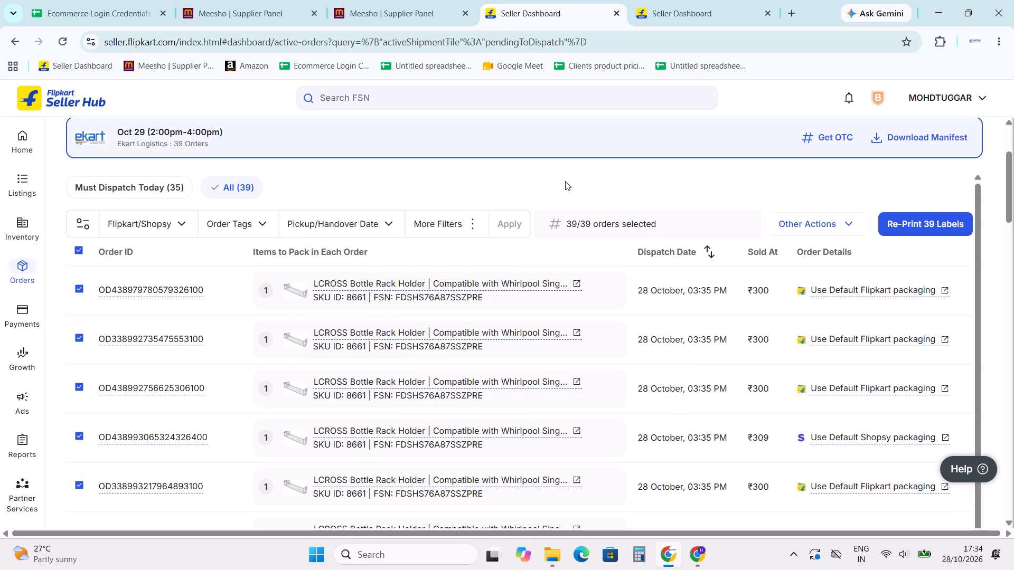
left_click(805, 223)
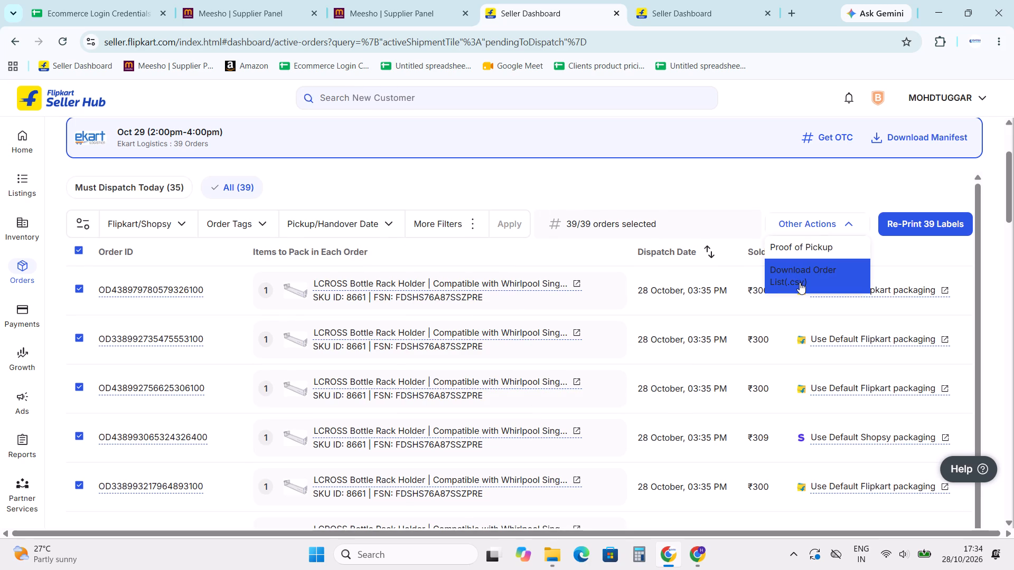
left_click(599, 171)
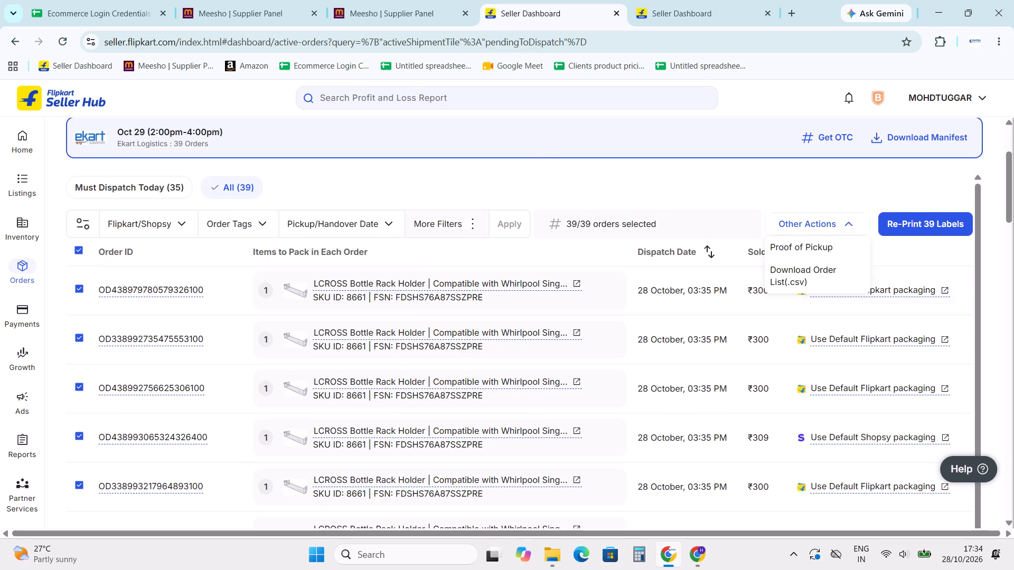
scroll(161, 330, "down", 20)
scroll(161, 330, "down", 20)
scroll(161, 330, "down", 7)
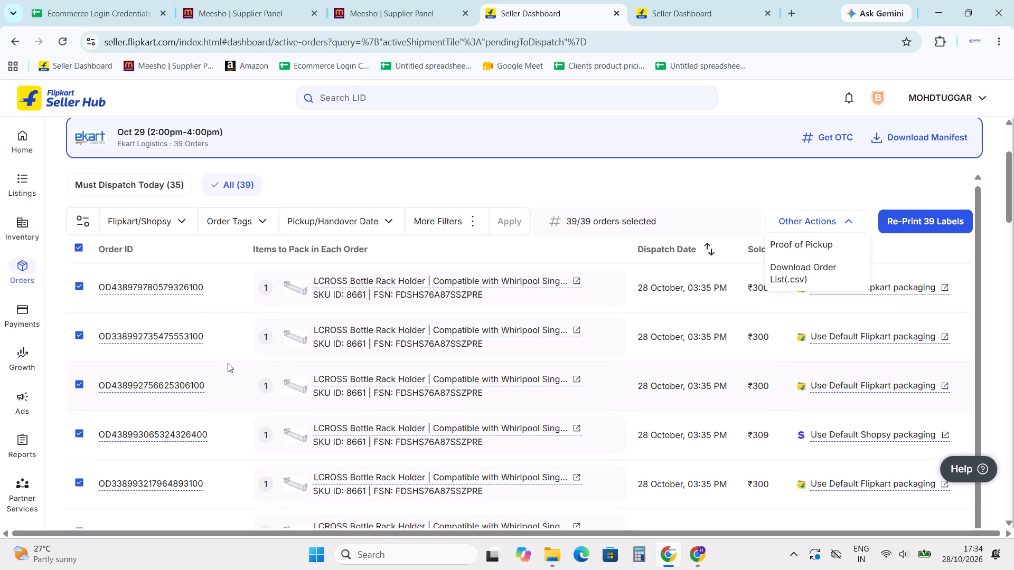
scroll(228, 363, "down", 2)
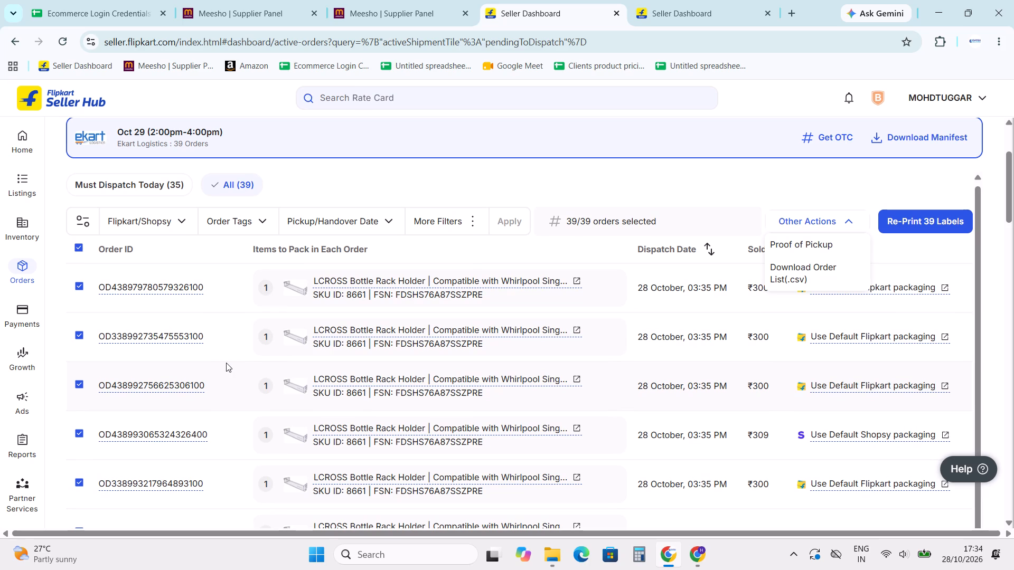
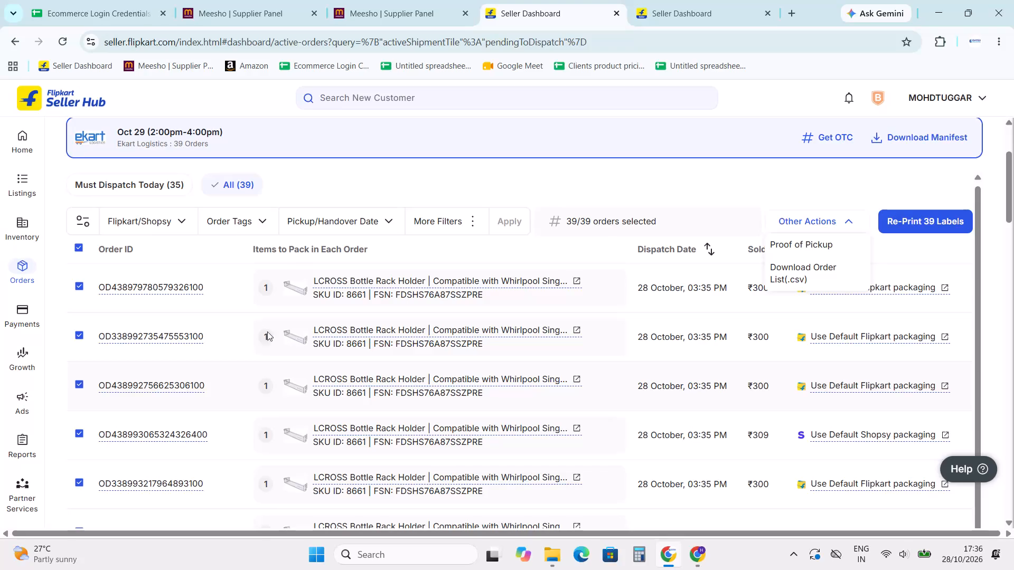
Download the list of all selected orders to dispatch as a CSV and open it in Excel.
scroll(247, 254, "down", 4)
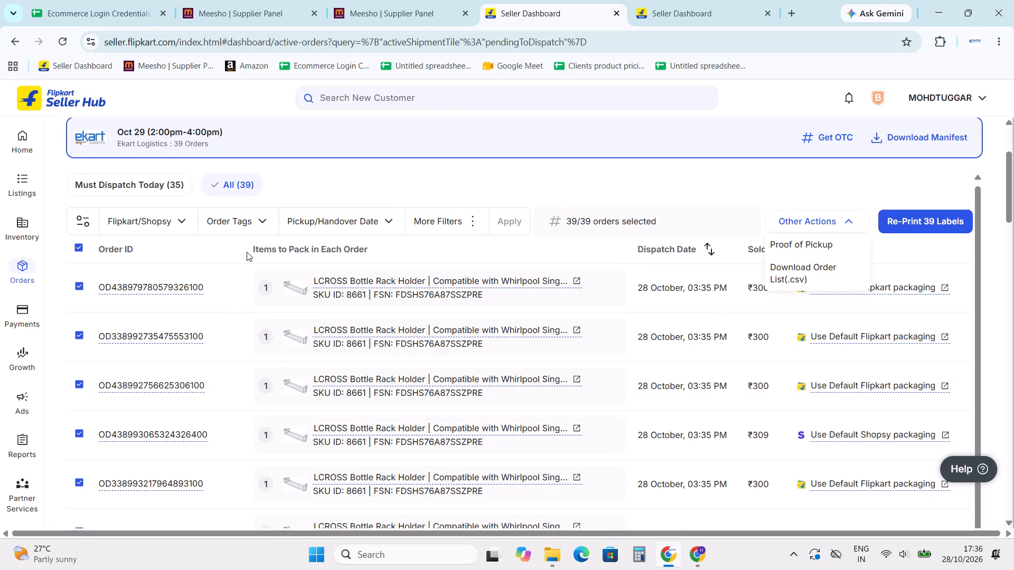
scroll(247, 252, "down", 20)
scroll(247, 252, "down", 2)
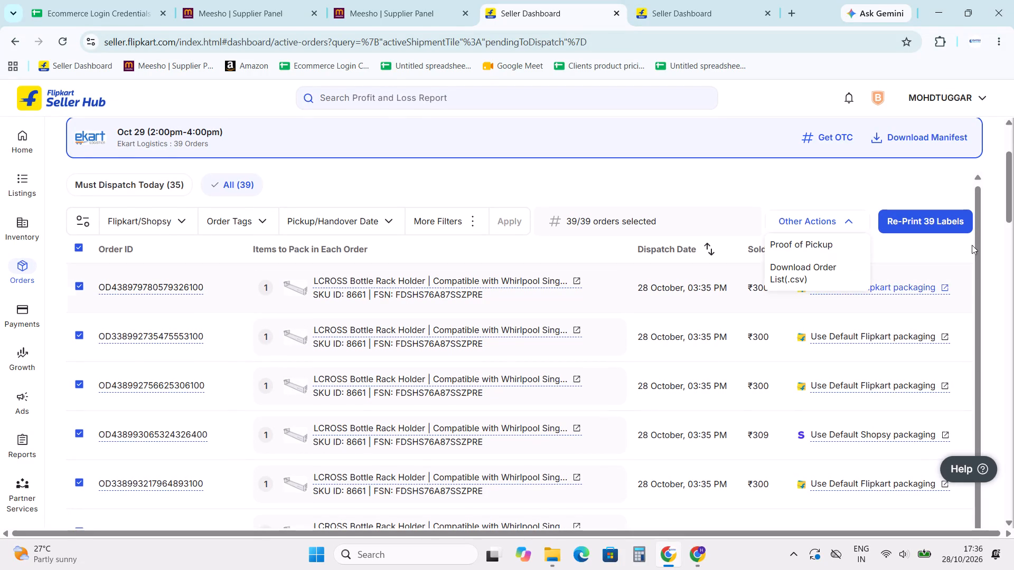
left_click(934, 178)
scroll(421, 248, "down", 18)
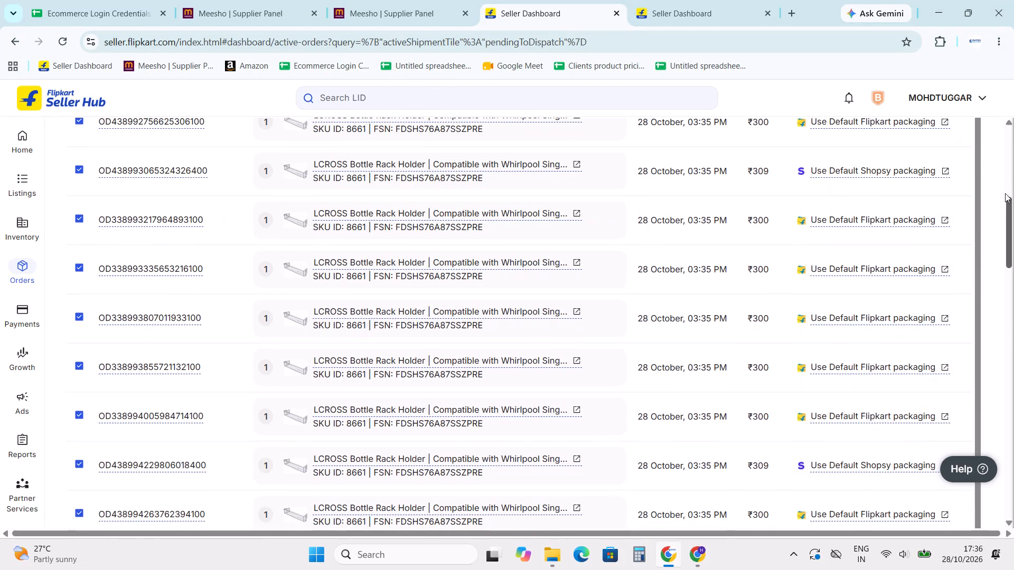
left_click_drag(1013, 224, 1013, 477)
scroll(299, 477, "down", 3)
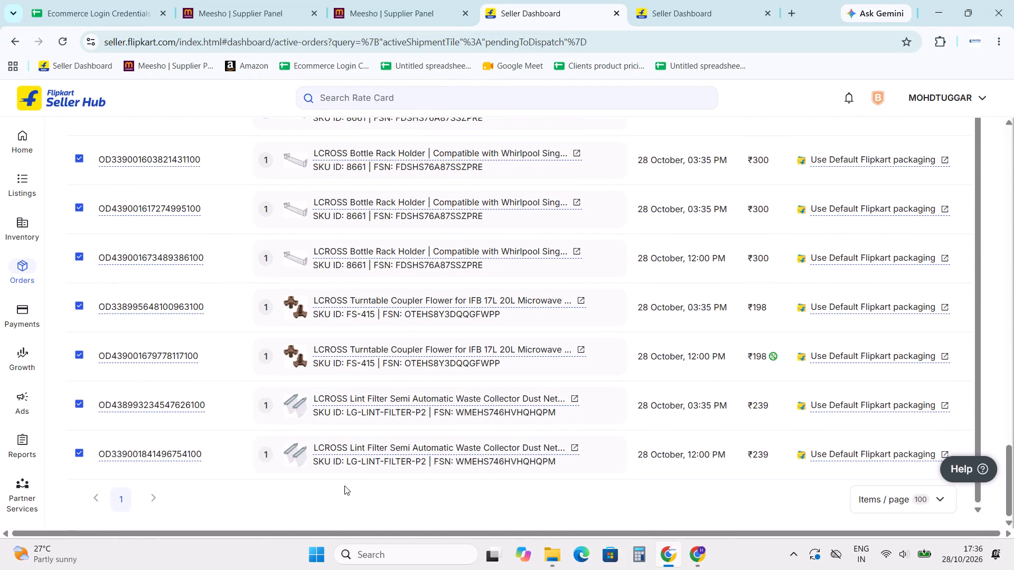
scroll(344, 486, "down", 7)
scroll(312, 395, "up", 20)
scroll(312, 395, "up", 16)
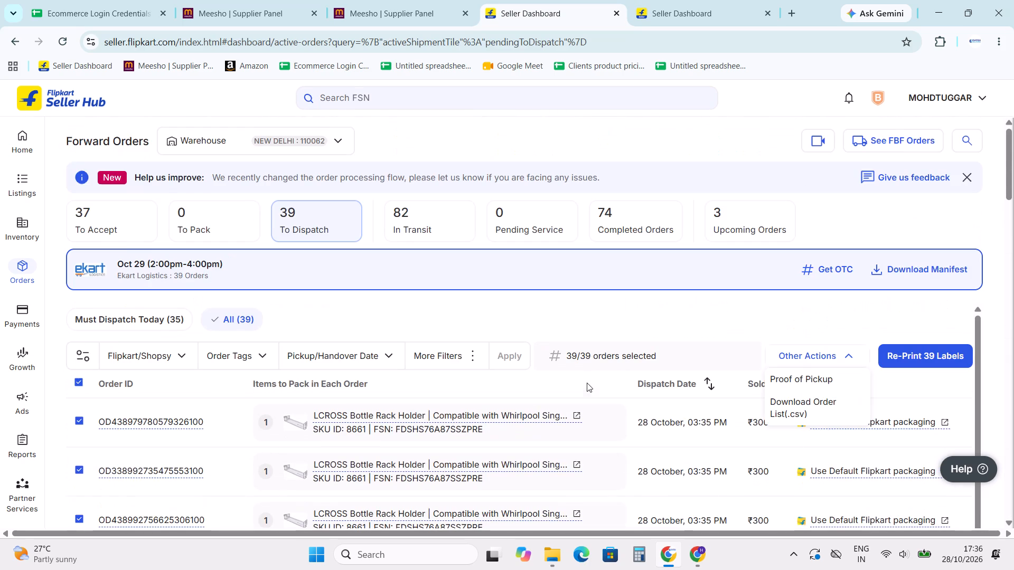
scroll(587, 383, "up", 8)
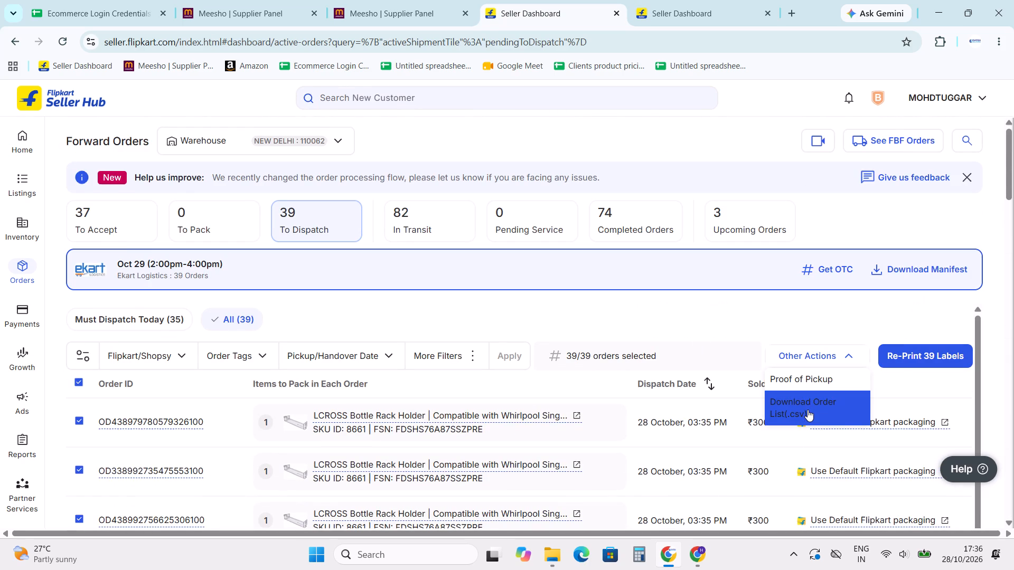
left_click(806, 408)
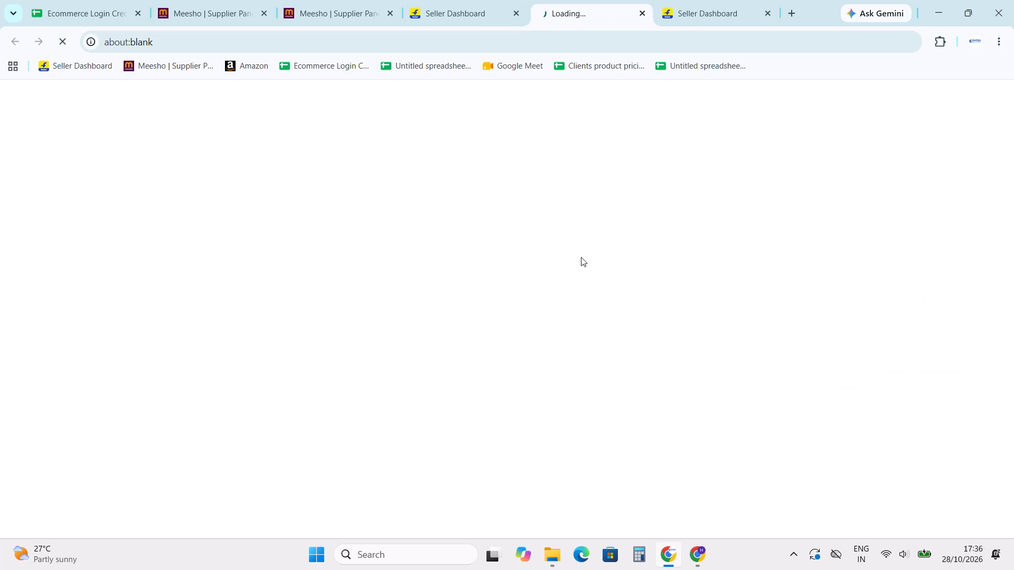
left_click(815, 74)
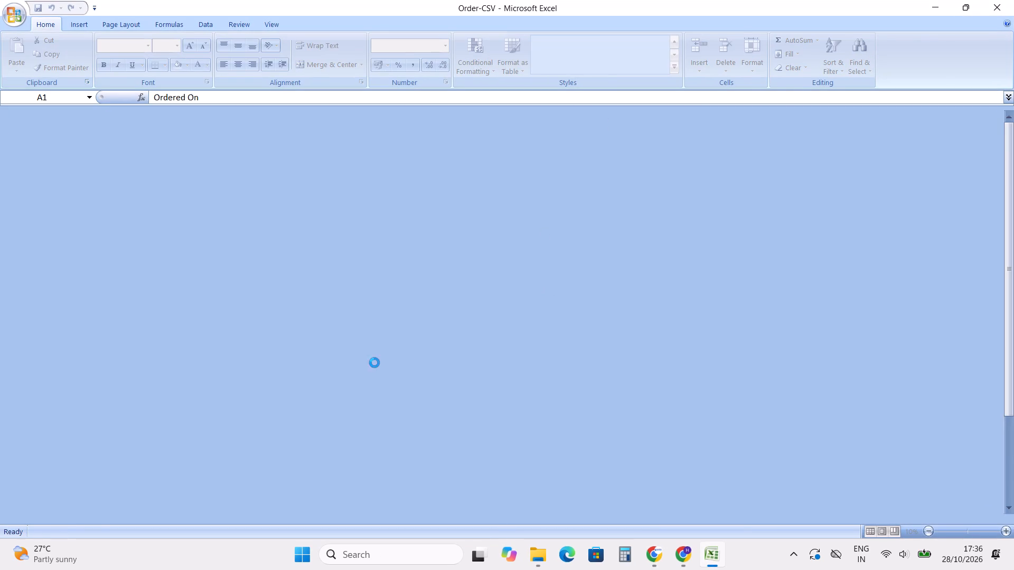
Copy every value under the ORDER ITEM ID header in the downloaded order list.
scroll(262, 347, "up", 20)
scroll(262, 347, "up", 10)
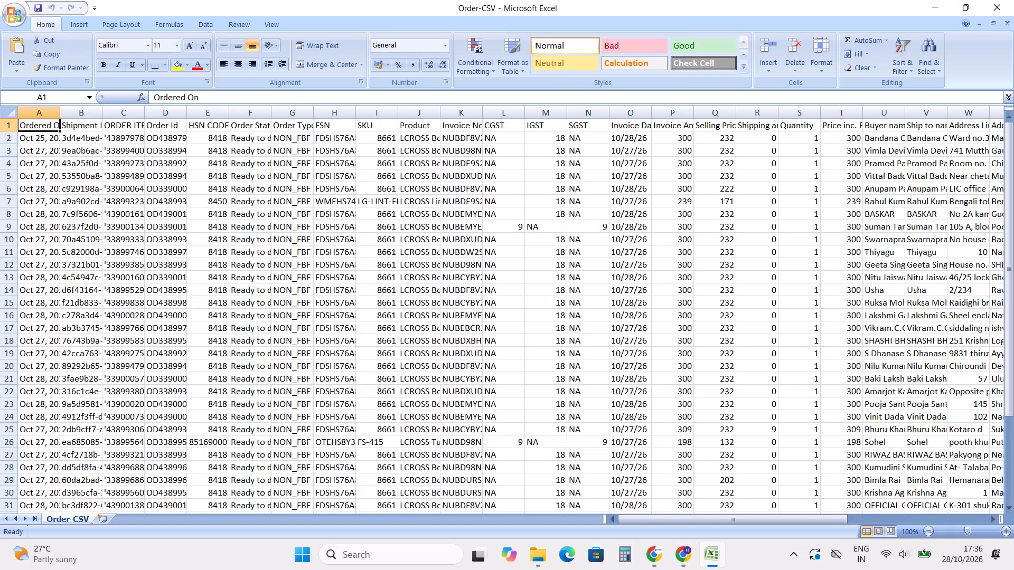
scroll(205, 266, "up", 1)
left_click(128, 128)
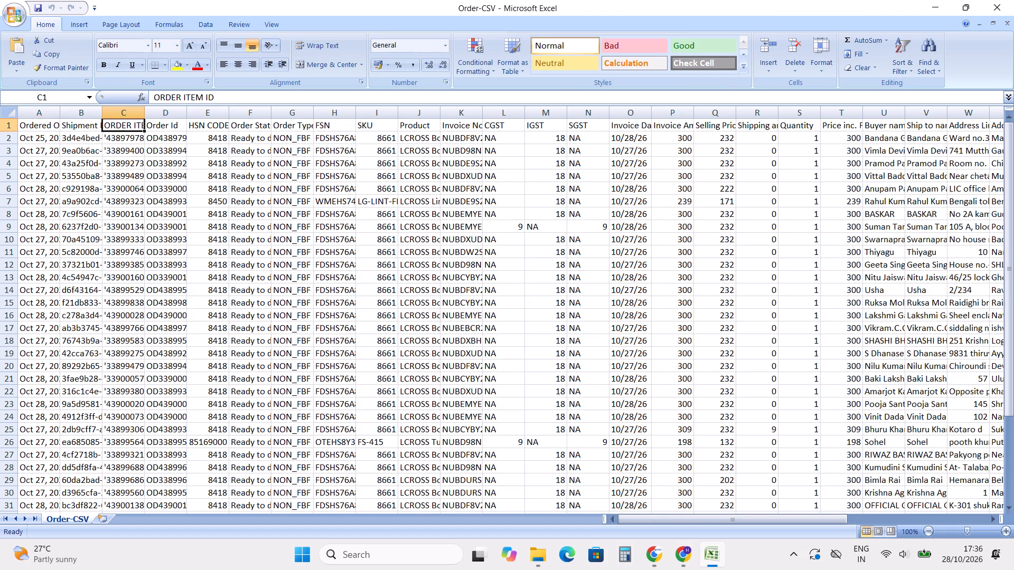
key("Down")
key("ctrl+shift+Down")
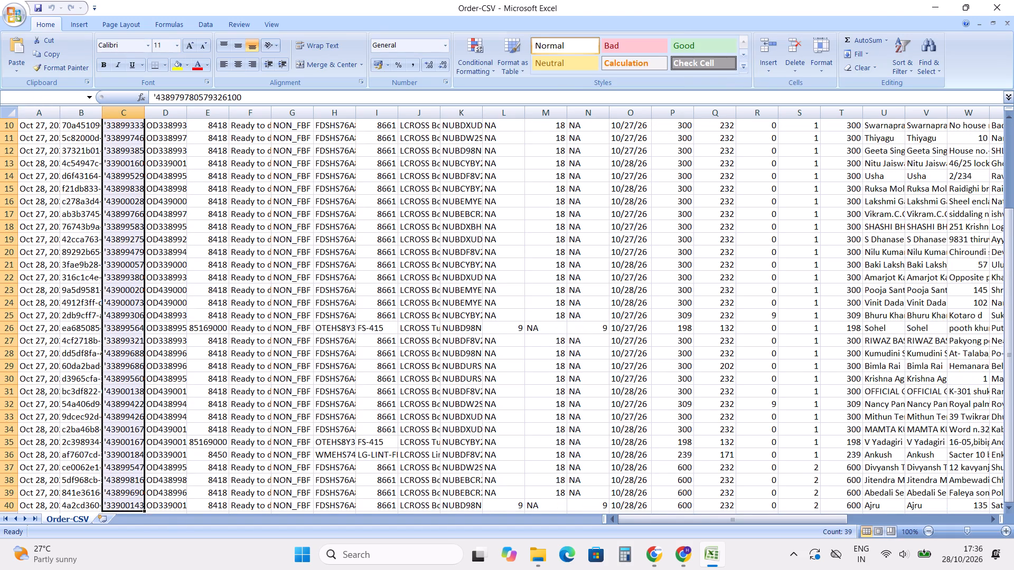
scroll(258, 294, "down", 4)
key("ctrl+c")
Return to the missed-pickup ticket form in Chrome, download its order item ID template and open it in Excel.
key("alt+Tab")
left_click(687, 0)
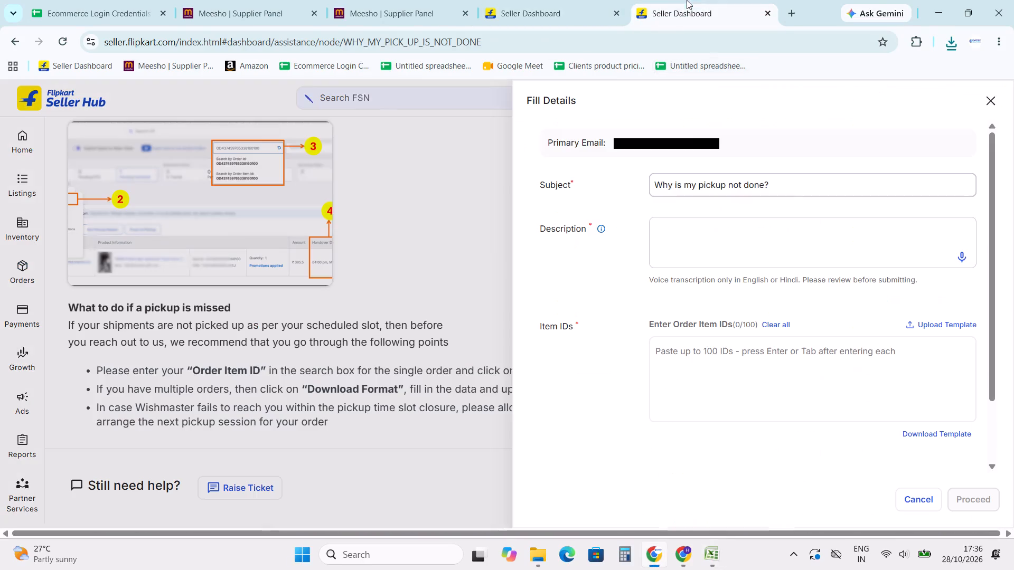
scroll(759, 256, "down", 10)
scroll(701, 422, "down", 3)
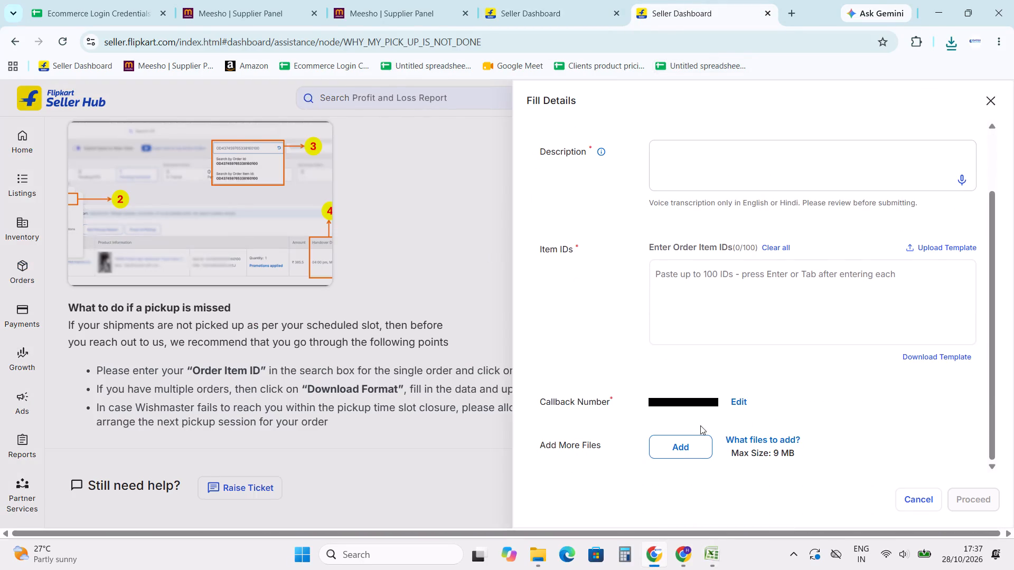
scroll(700, 425, "down", 3)
scroll(738, 345, "up", 1)
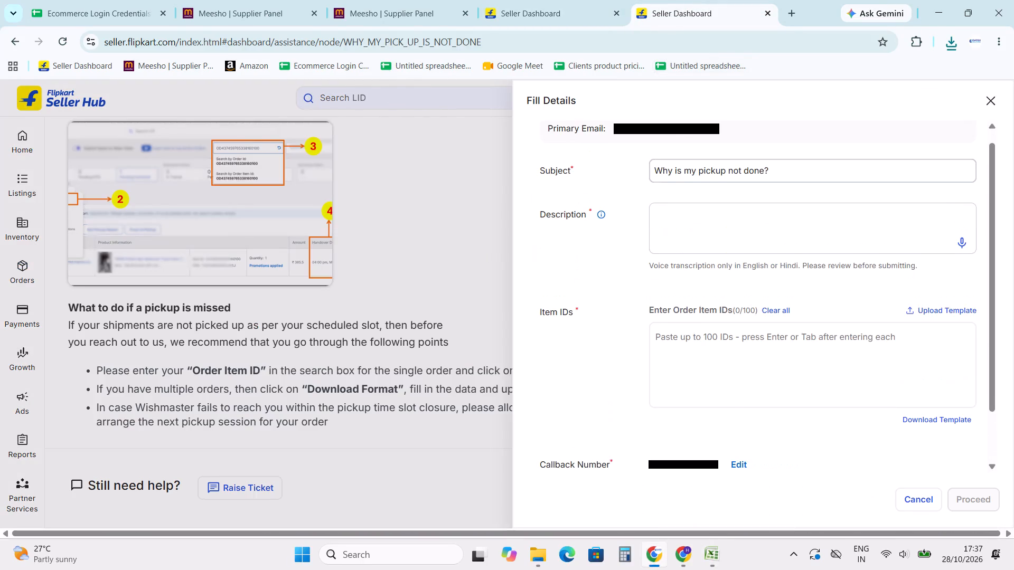
left_click(751, 347)
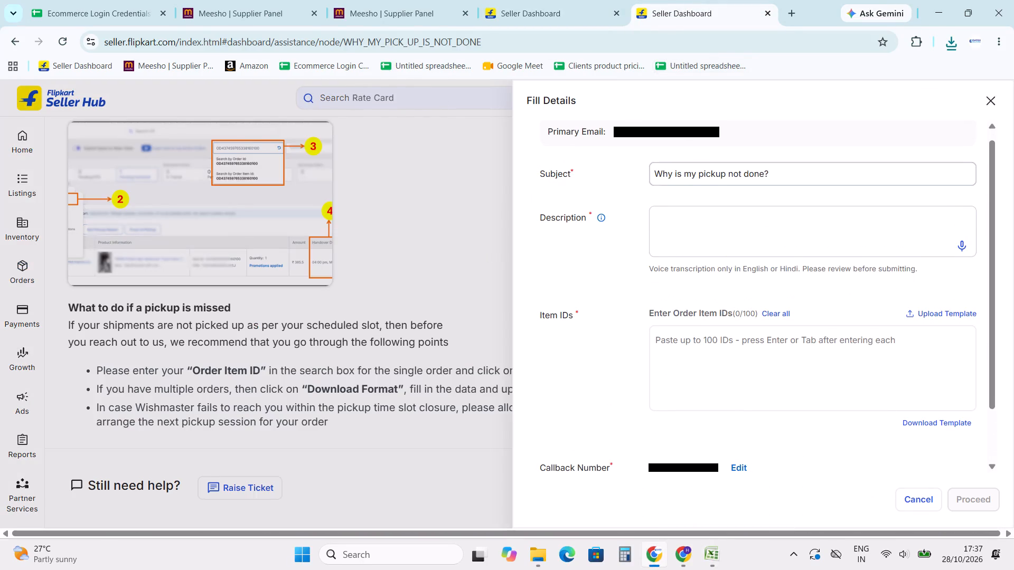
left_click(925, 422)
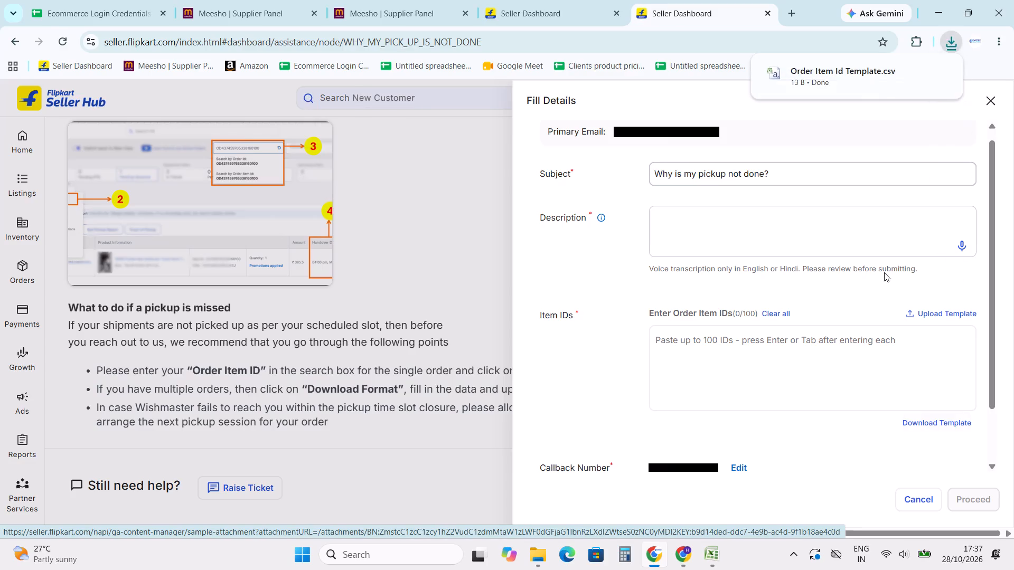
left_click(846, 68)
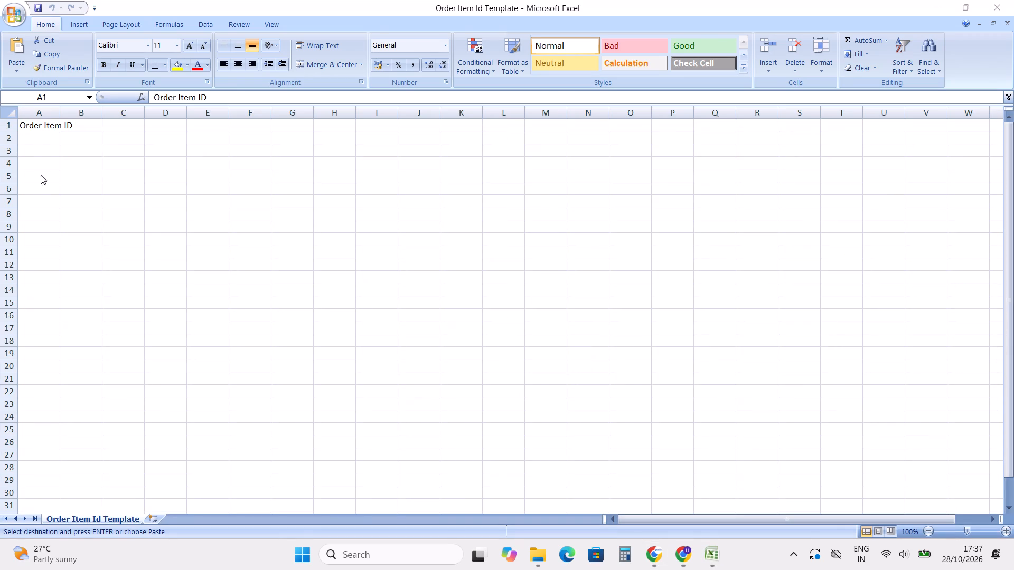
Paste the copied order item IDs into the template starting at cell A2 and save it, keeping the CSV format.
left_click(42, 136)
left_click(42, 138)
key("ctrl+v")
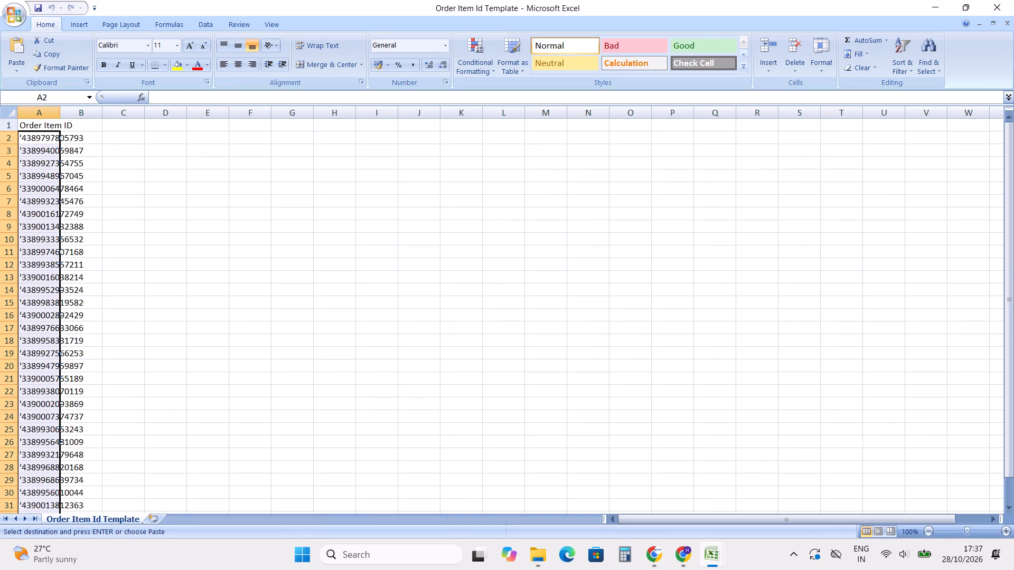
key("ctrl+s")
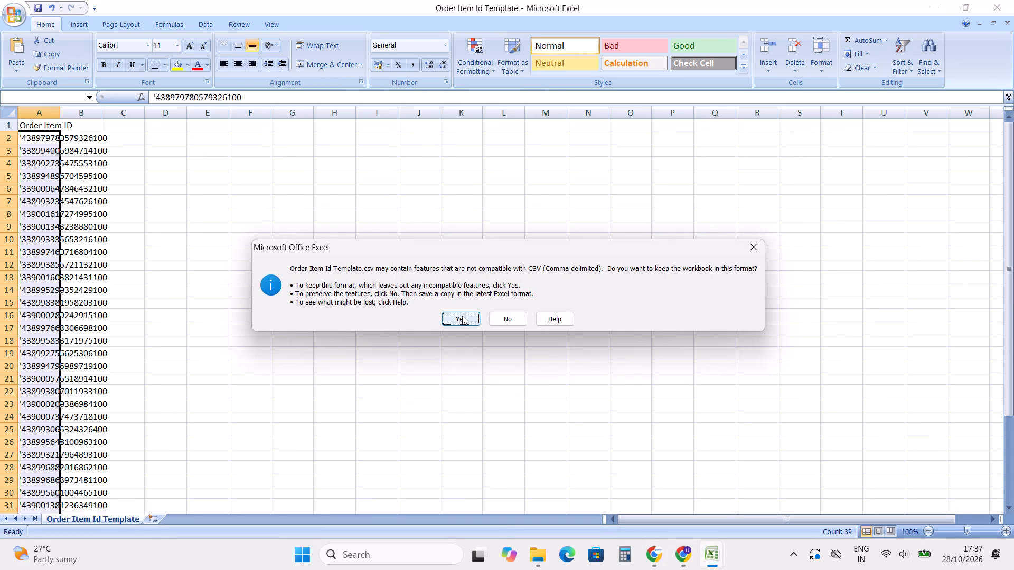
left_click(462, 316)
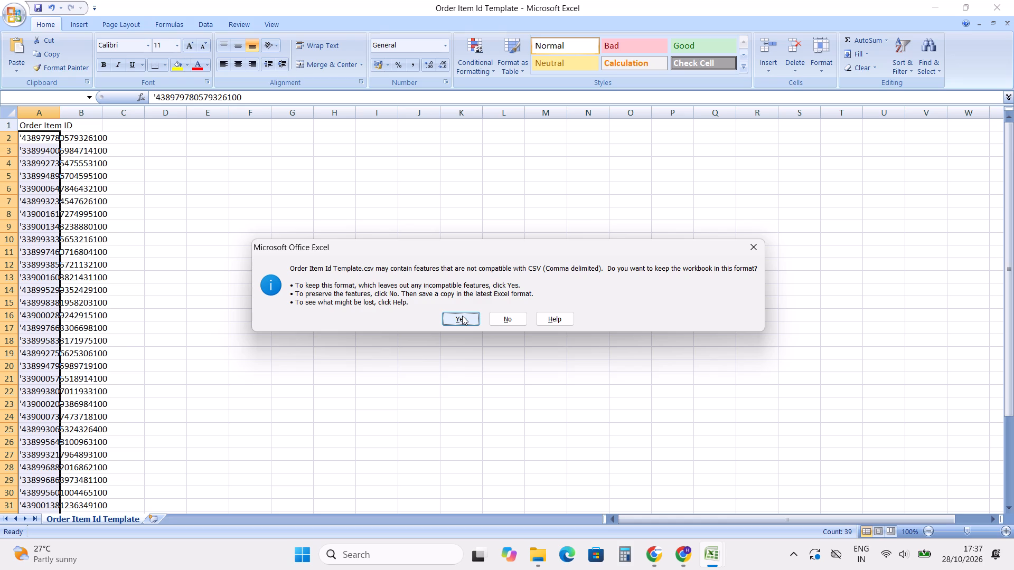
key("ctrl+s")
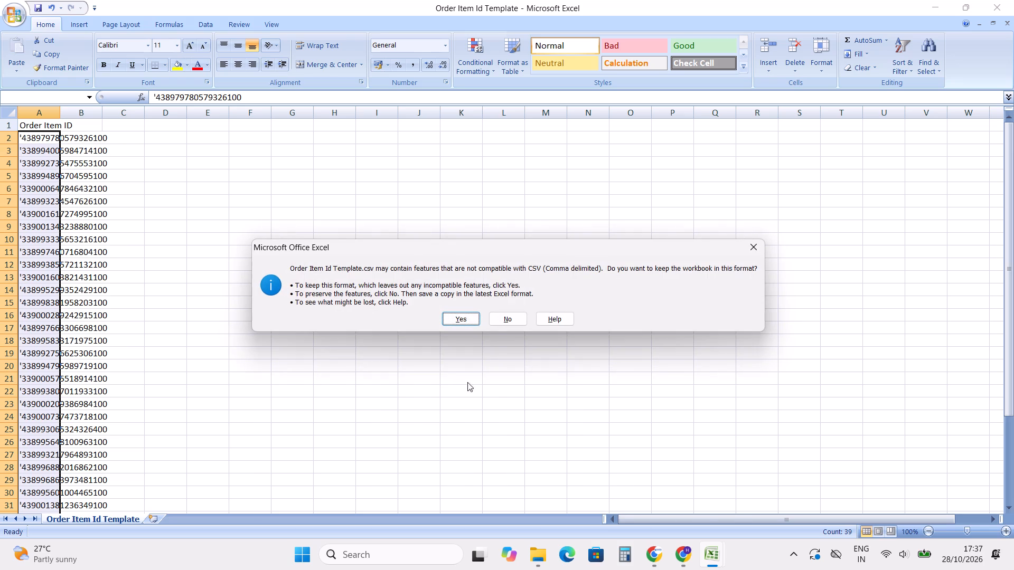
left_click(474, 317)
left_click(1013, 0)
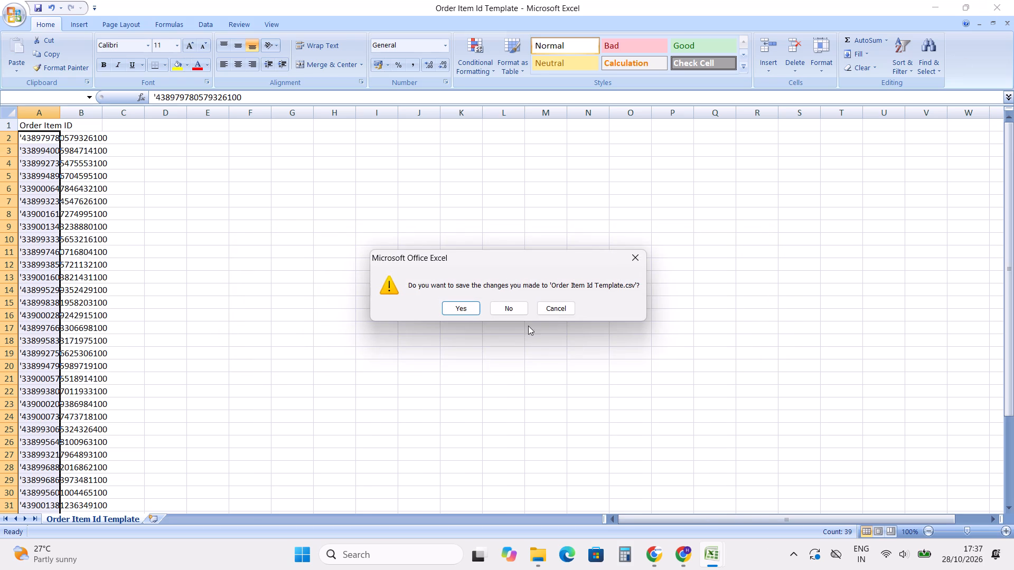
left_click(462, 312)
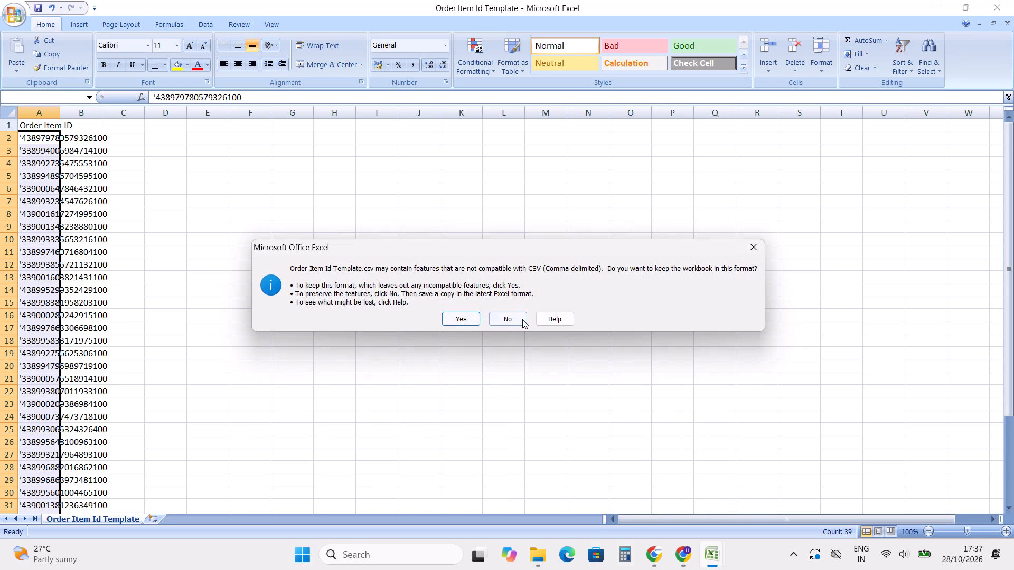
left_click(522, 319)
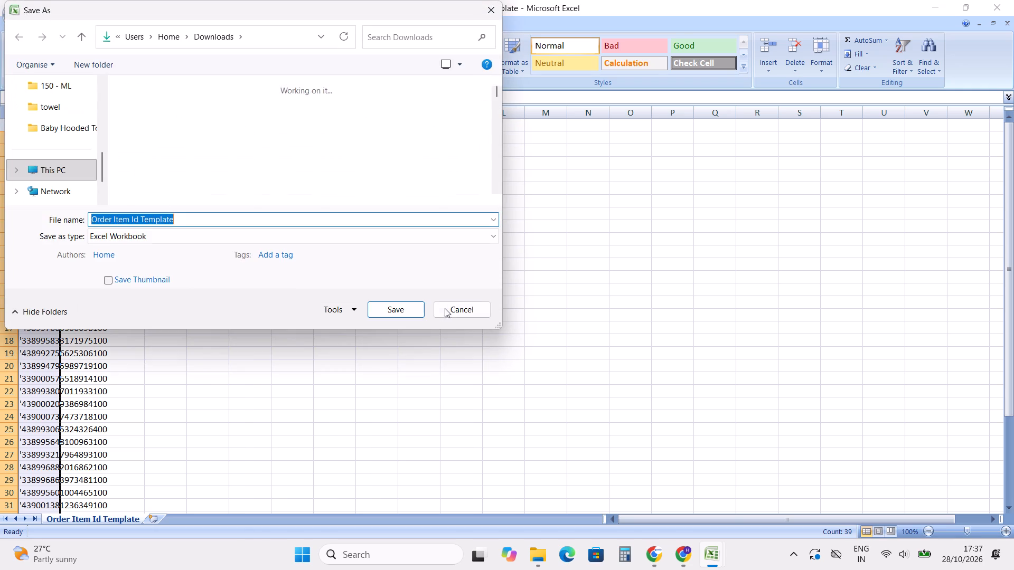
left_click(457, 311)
Close the Order Item Id Template file without saving changes.
left_click(1013, 0)
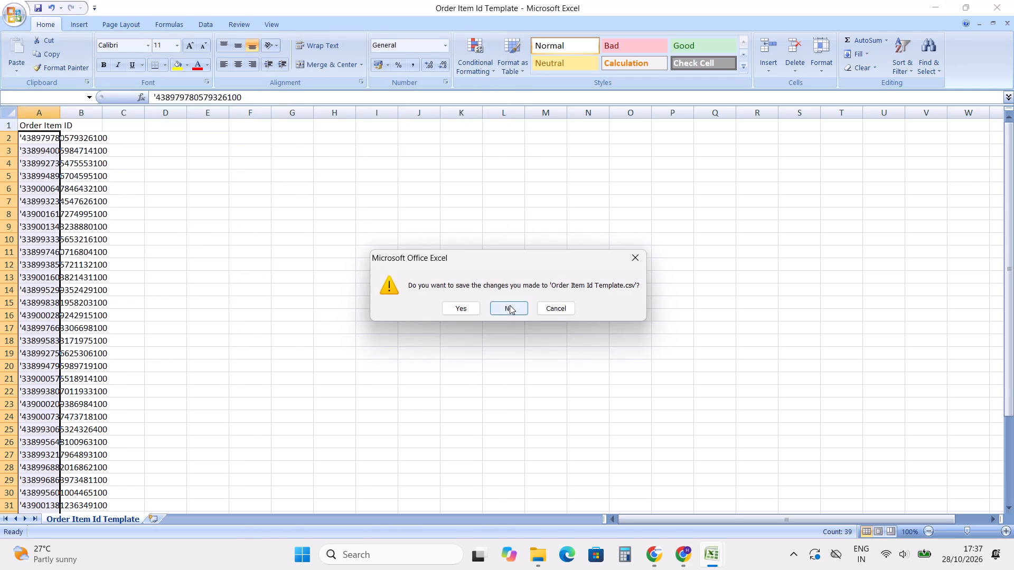
left_click(510, 305)
Copy the order item IDs in Order-CSV again and paste them into the empty area below the data, starting at F59.
scroll(299, 345, "up", 20)
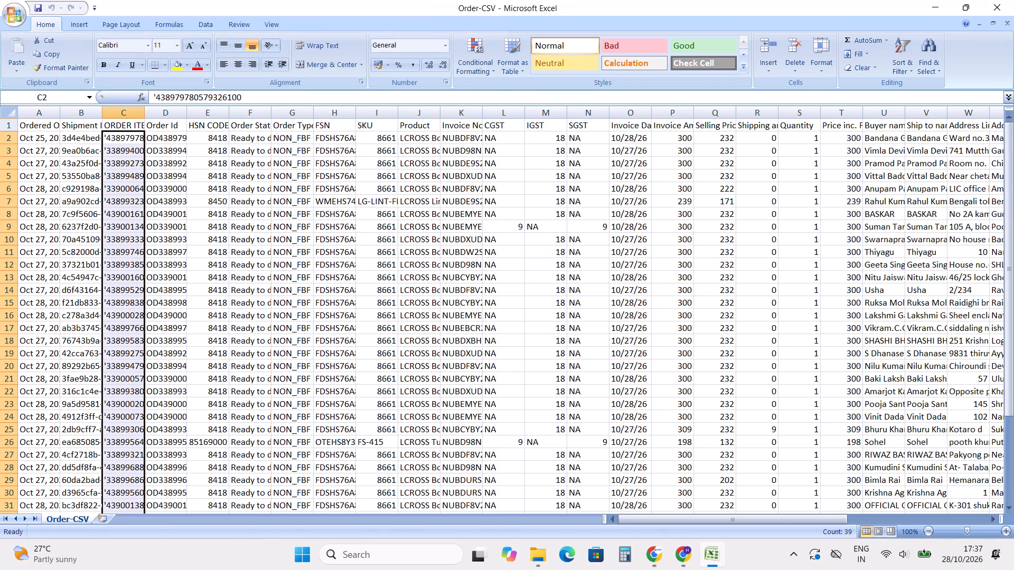
key("ctrl+c")
scroll(249, 290, "down", 15)
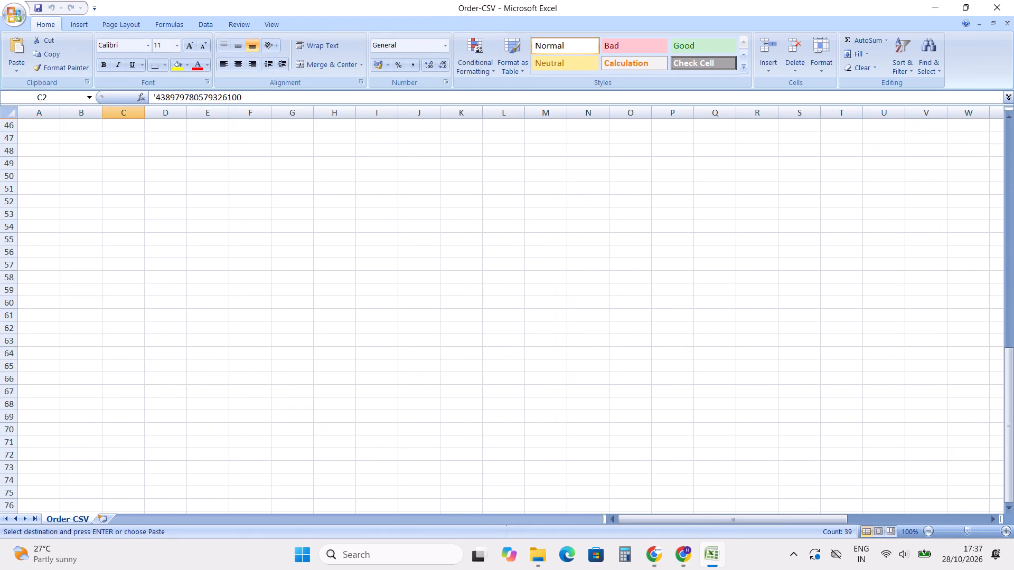
scroll(270, 281, "down", 2)
left_click(260, 210)
key("ctrl+v")
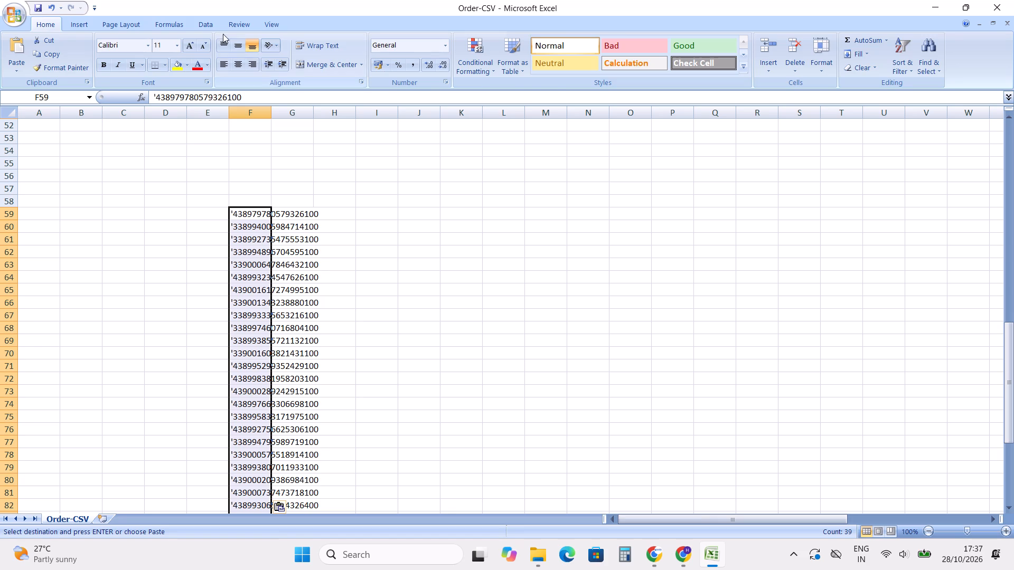
Split the IDs pasted from F59 down with Text to Columns, using fixed width and a break right after the leading apostrophe, General format.
left_click(202, 24)
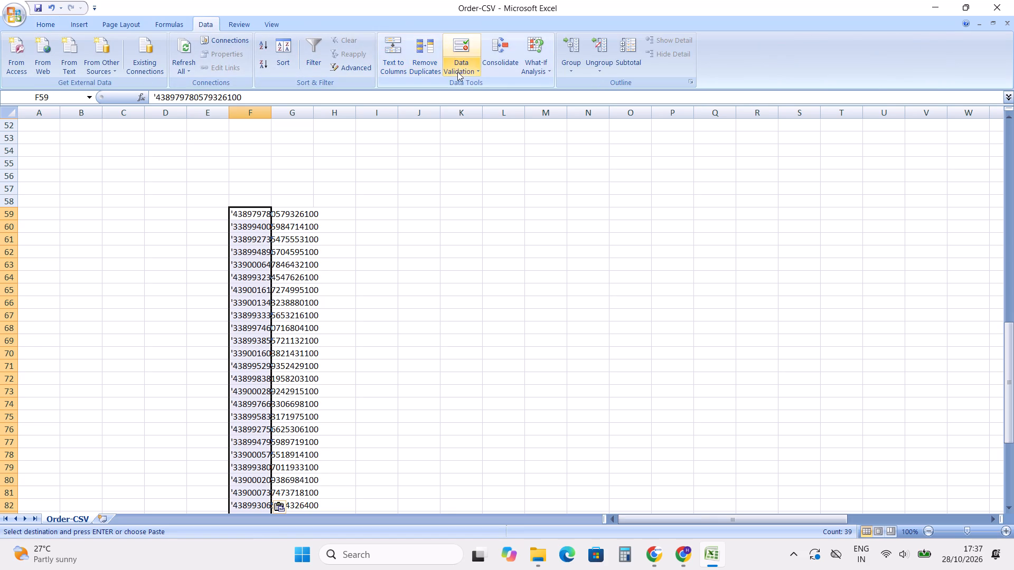
left_click(406, 60)
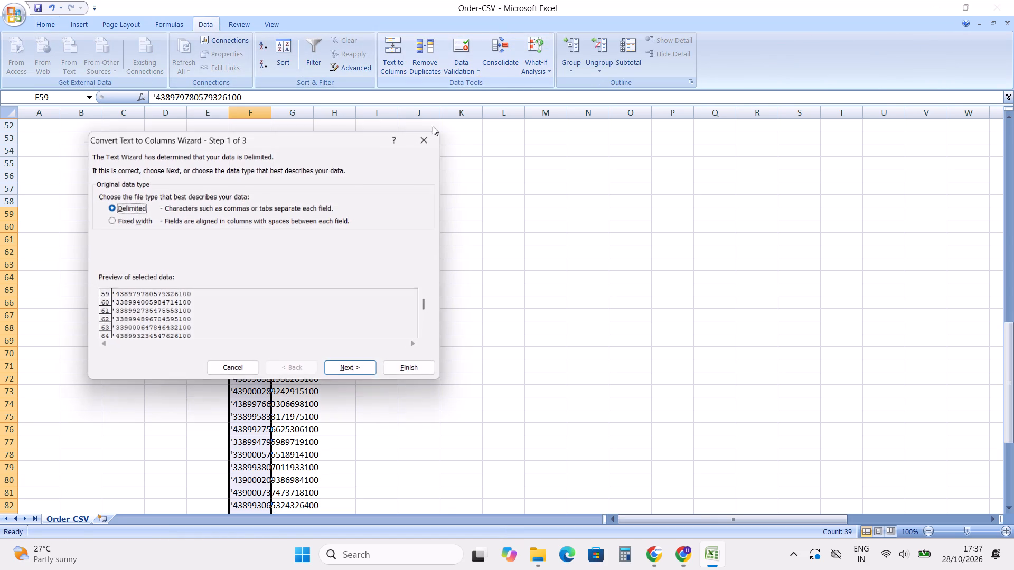
left_click(129, 223)
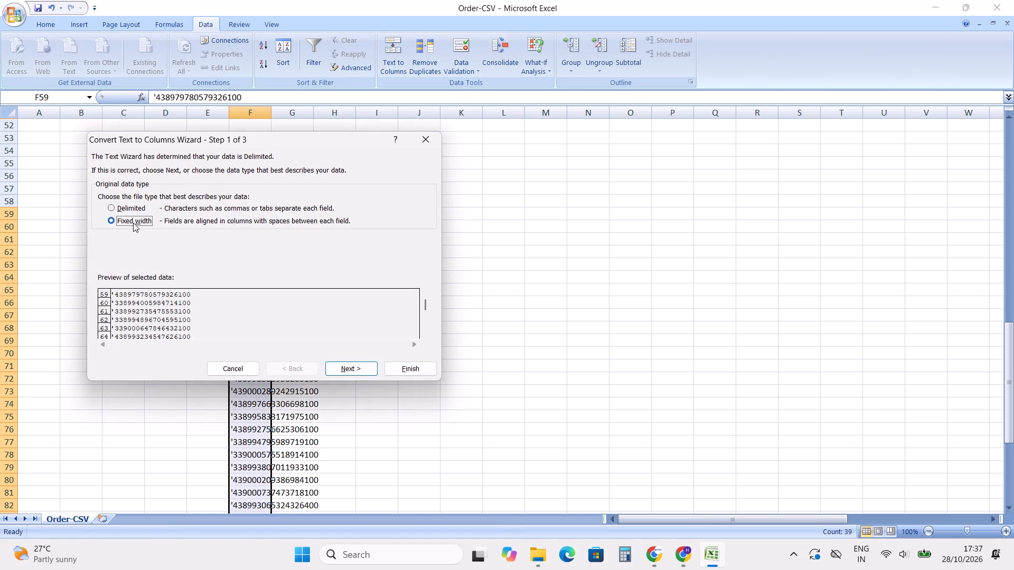
left_click(346, 363)
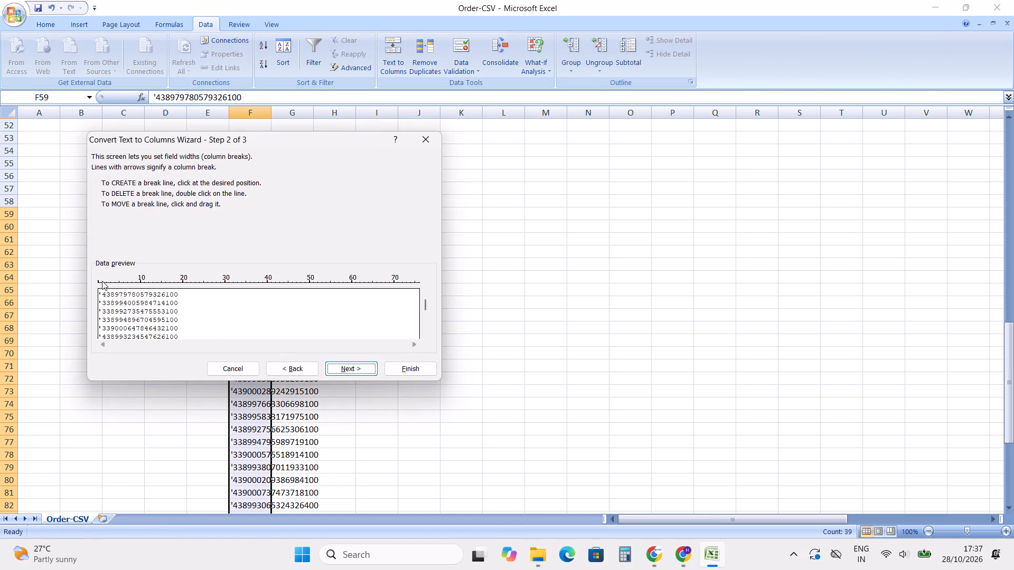
left_click(100, 280)
left_click(354, 368)
scroll(210, 295, "down", 4)
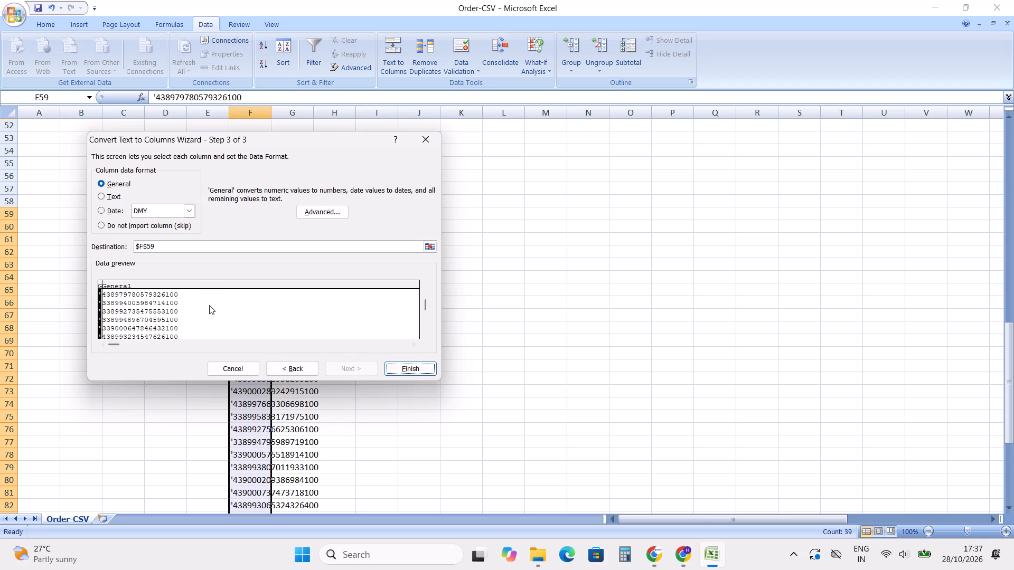
scroll(209, 305, "down", 20)
scroll(209, 305, "down", 4)
left_click_drag(425, 306, 424, 313)
left_click_drag(424, 313, 422, 279)
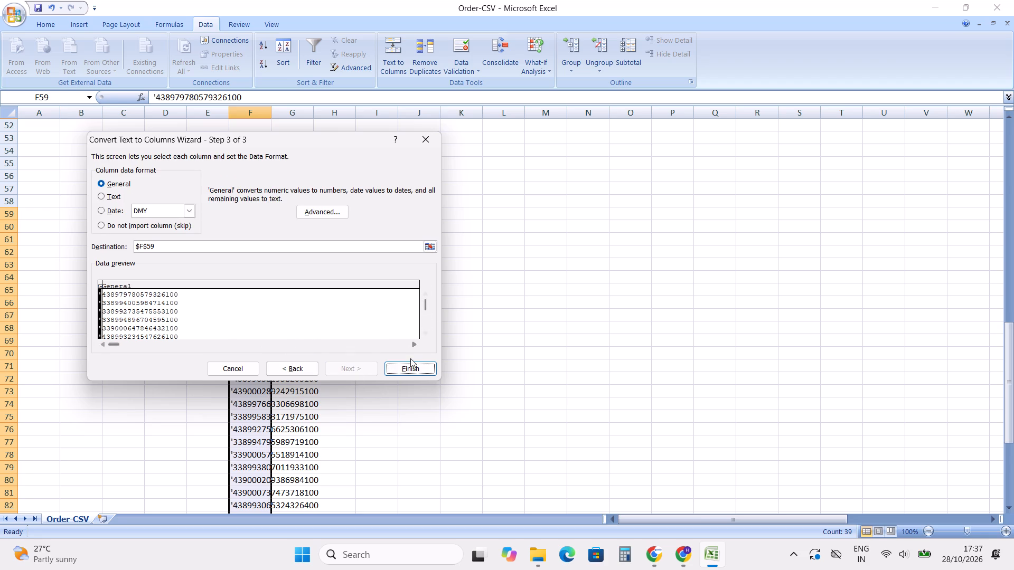
left_click(415, 369)
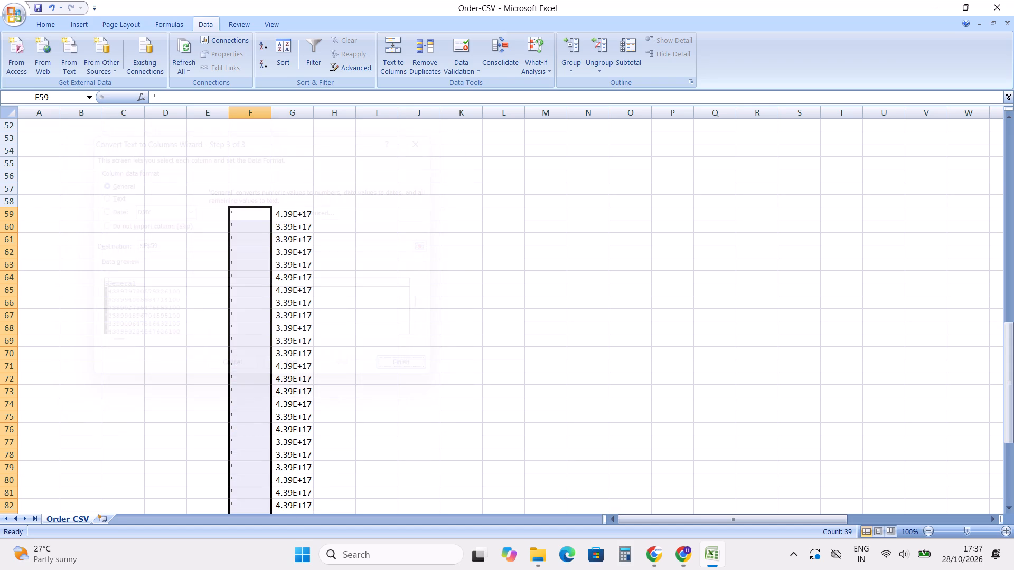
Copy the separated IDs in column G from G59 down, and open the Order Item Id Template file from Downloads.
left_click(306, 212)
key("ctrl+shift+Down")
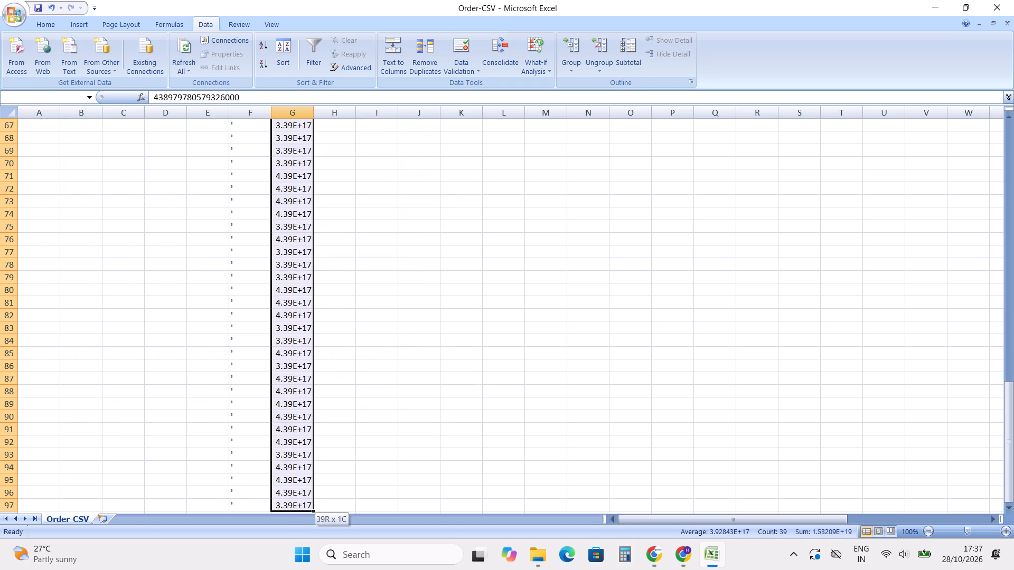
scroll(418, 225, "down", 5)
key("ctrl+c")
key("alt+Tab")
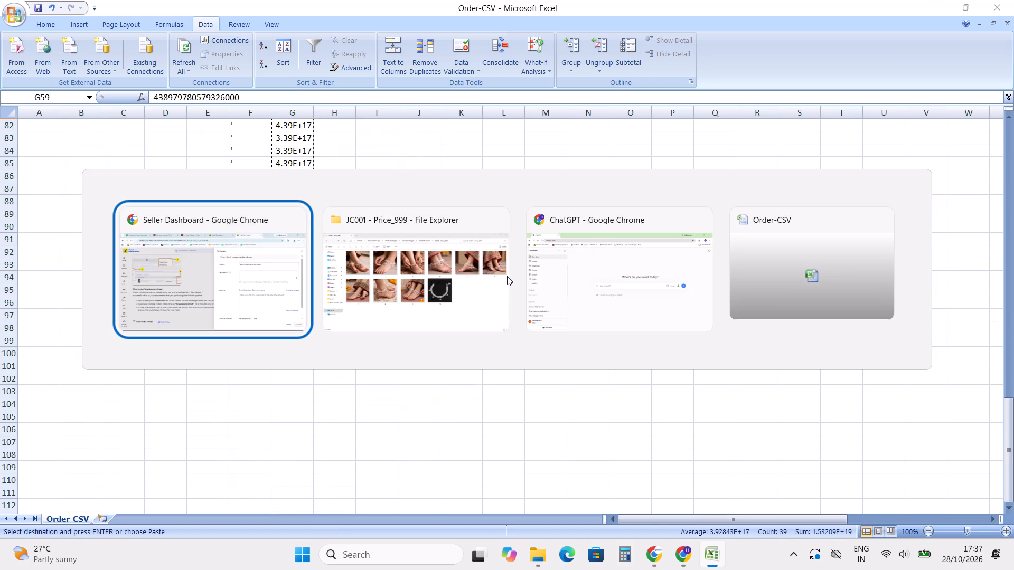
key("alt+Tab")
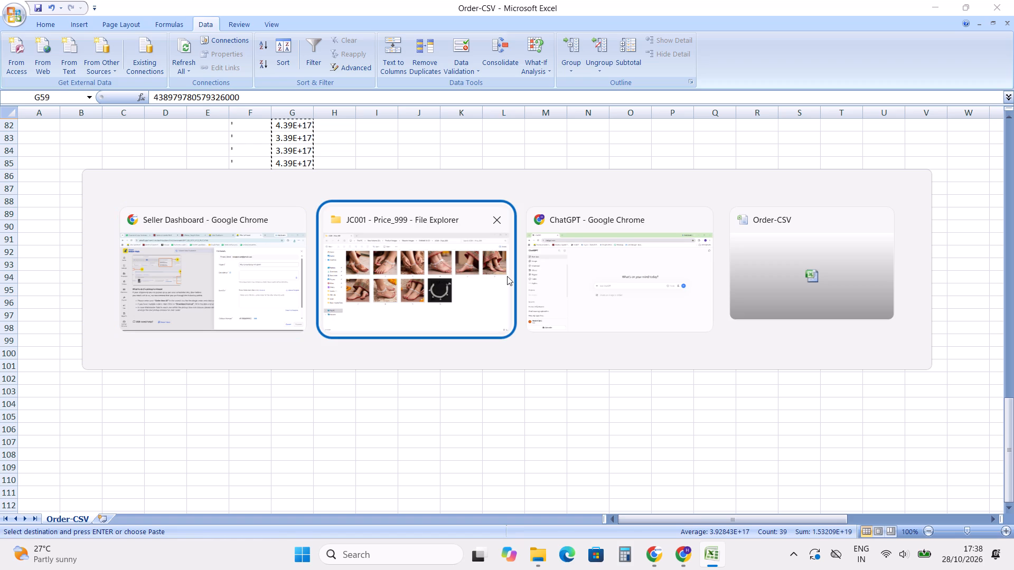
key("alt+Tab")
key("alt+Tab")
key("alt+Tab")
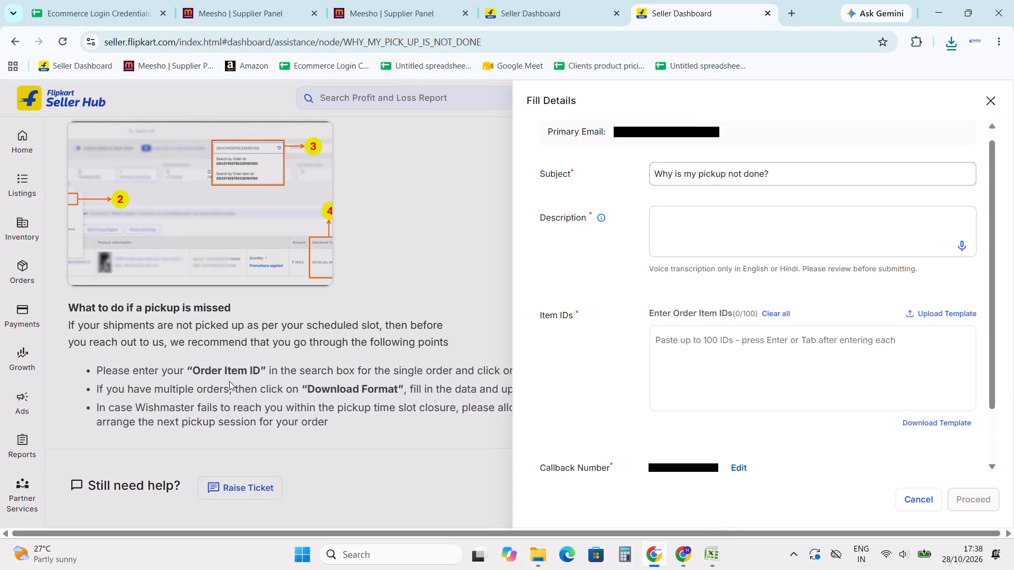
key("super+e")
left_click(39, 208)
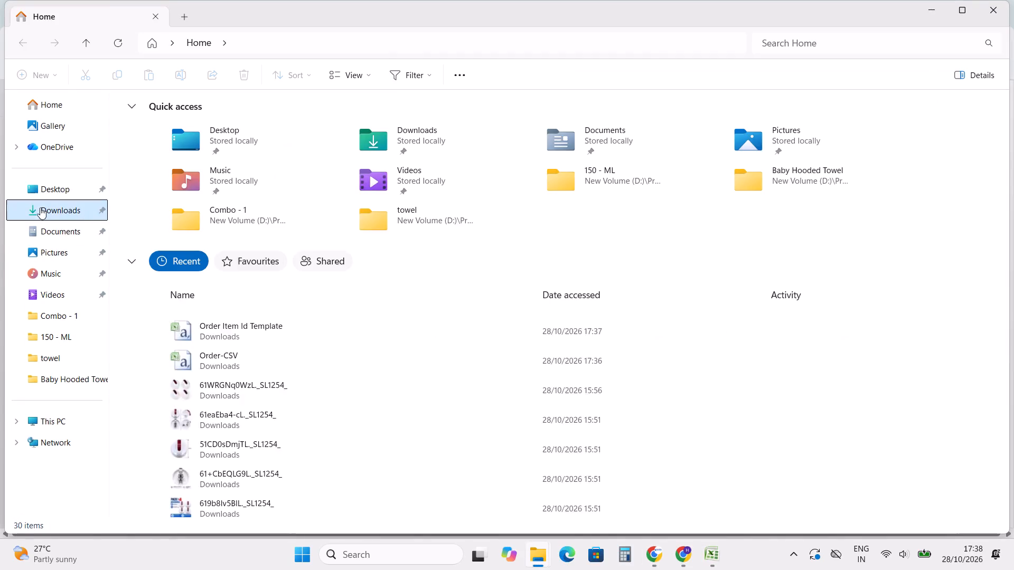
double_click(219, 186)
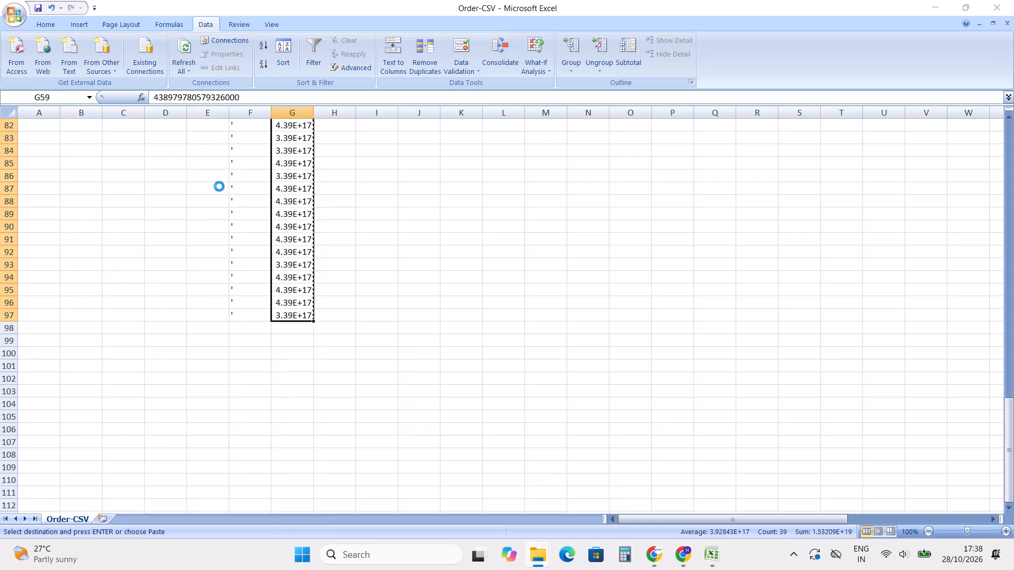
Clear the existing IDs below the Order Item ID header in the template, from A2 down.
left_click(45, 141)
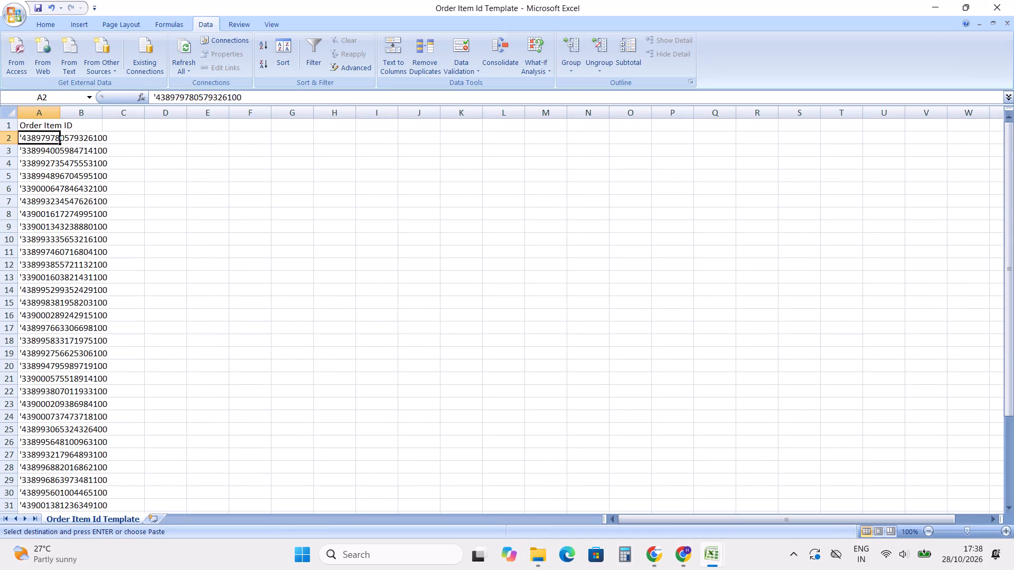
key("ctrl+shift+Down")
key("Delete")
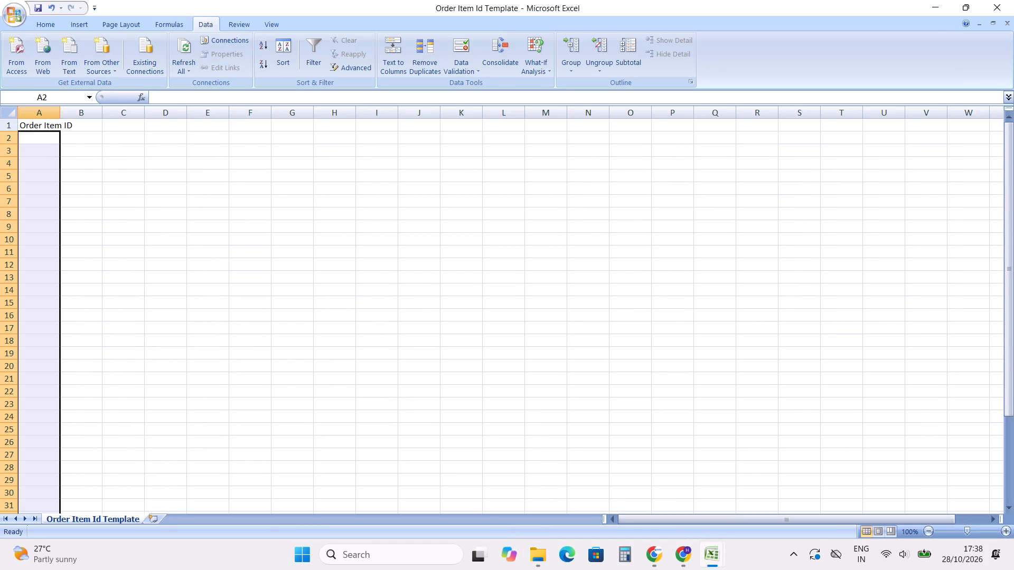
scroll(39, 180, "down", 8)
scroll(73, 204, "up", 18)
left_click(44, 134)
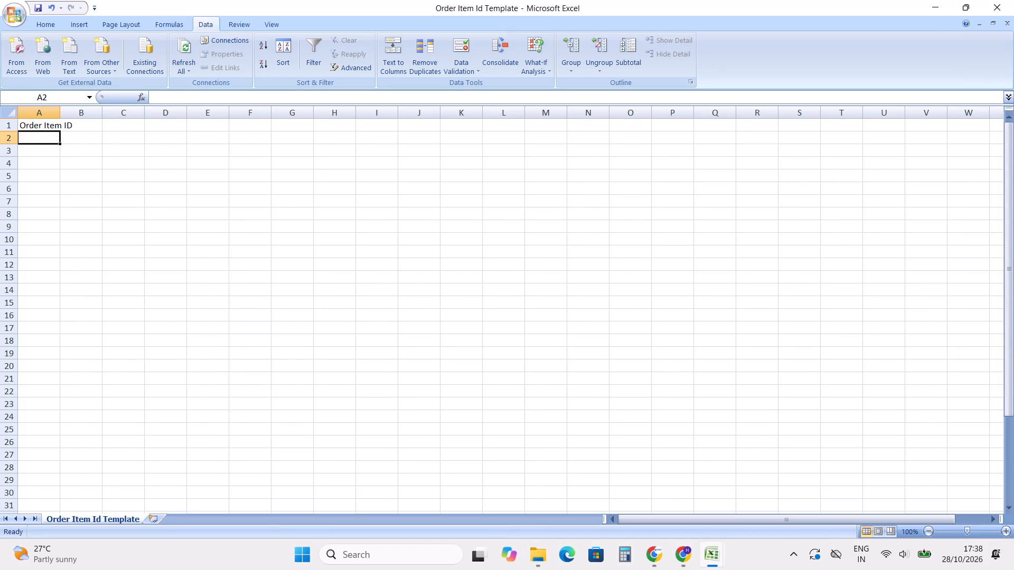
Return to Order-CSV, copy the IDs in column G from G59 down again, and widen column G.
key("ctrl+v")
key("alt+Tab")
key("alt+Tab")
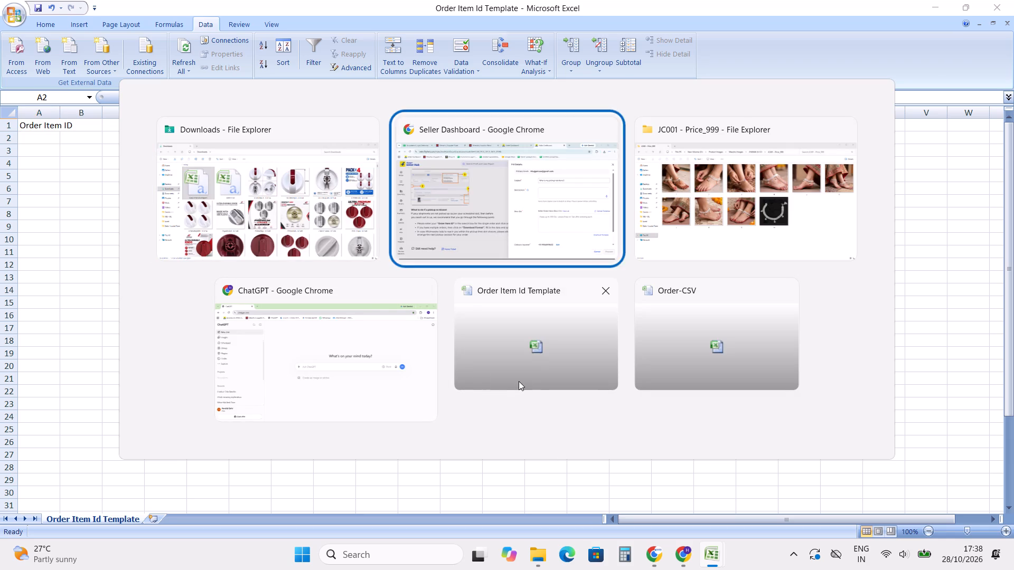
key("alt+Tab")
key("alt+Tab")
key("alt+Tab")
key("alt+Tab")
key("ctrl+c")
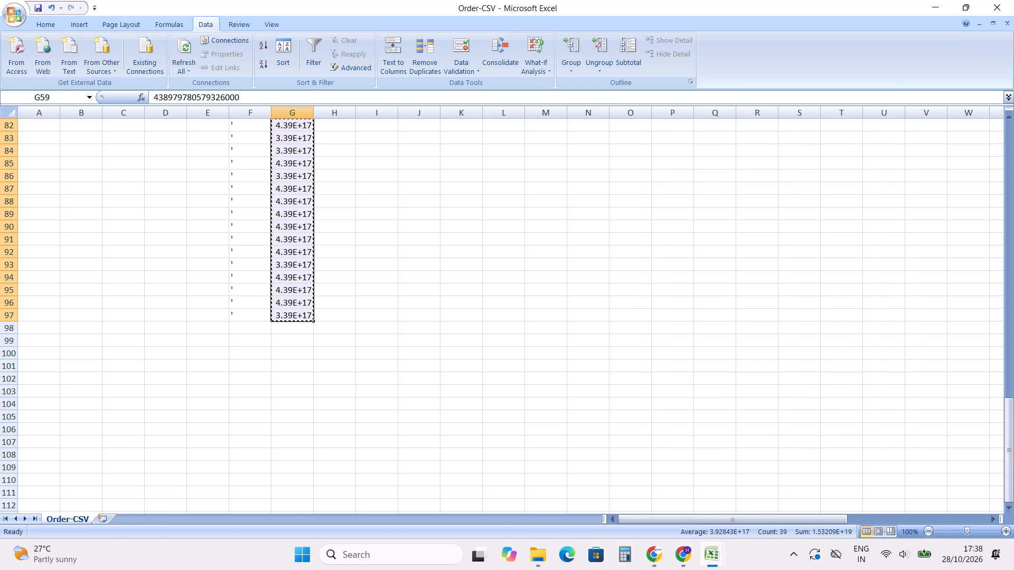
double_click(315, 114)
scroll(368, 203, "up", 12)
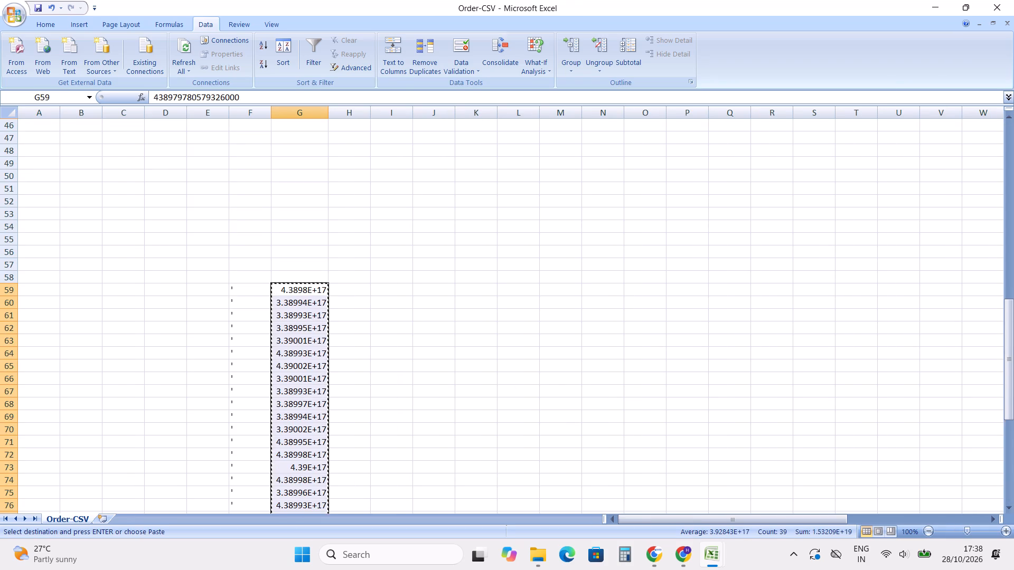
left_click_drag(326, 113, 502, 119)
scroll(510, 246, "down", 5)
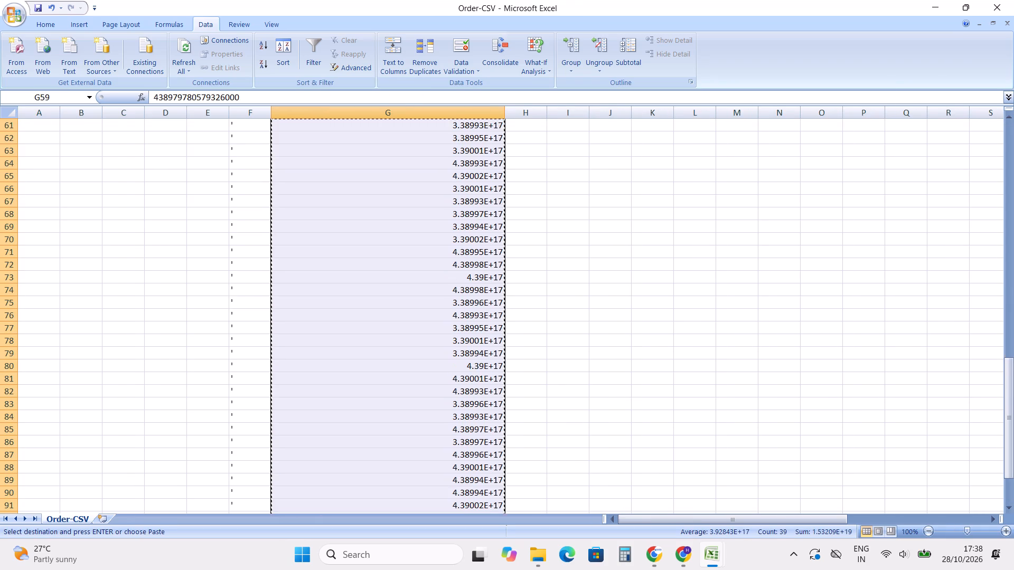
Paste the copied IDs into the Order Item Id Template starting at A2, and widen column A.
key("alt+Tab")
key("alt+Tab")
key("alt+Tab")
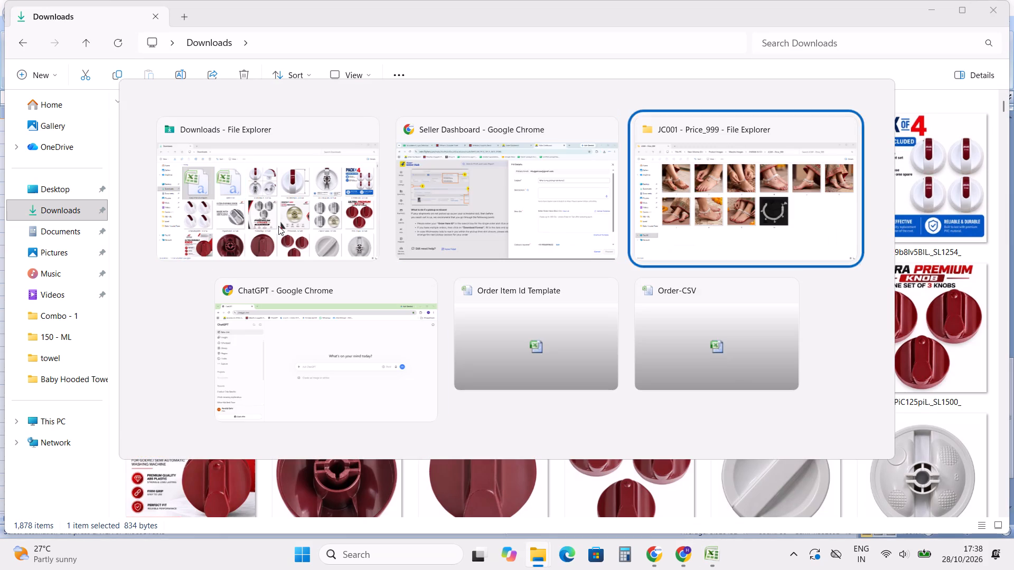
key("alt+Tab")
key("alt+Tab")
key("ctrl+v")
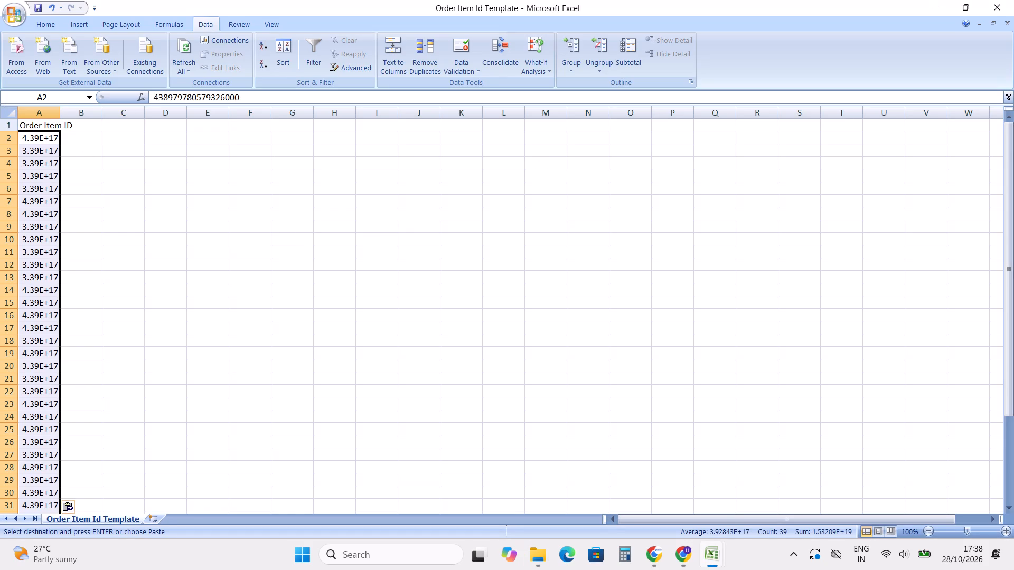
left_click_drag(61, 111, 116, 106)
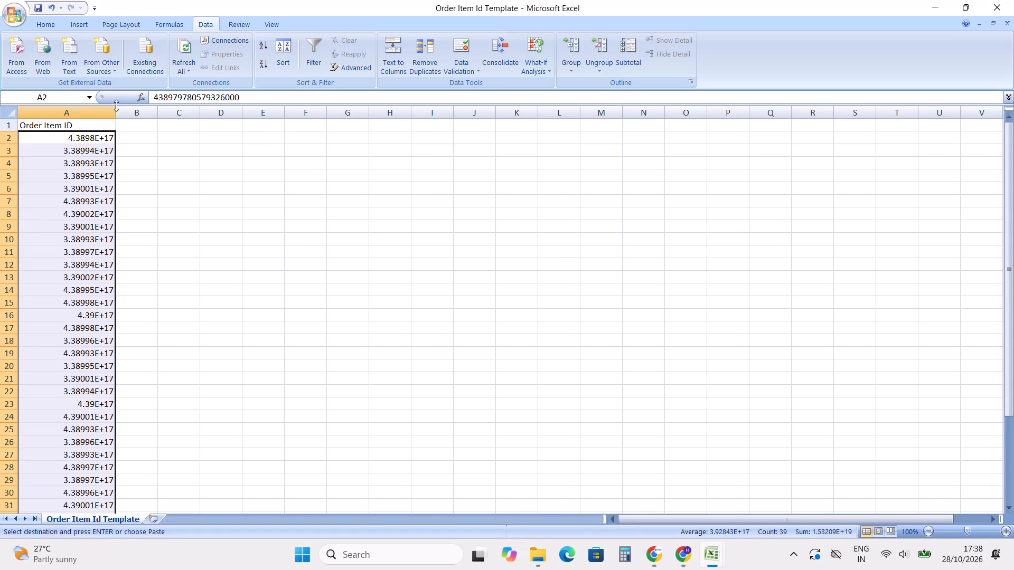
Save the Order Item Id Template in CSV format and close it, saving the changes.
key("ctrl+s")
left_click(465, 317)
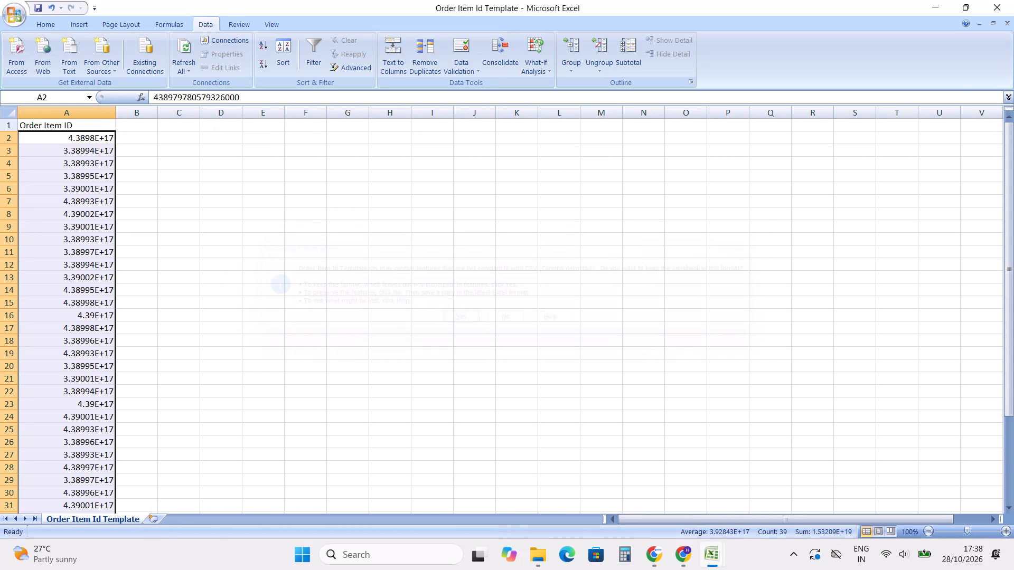
left_click(1013, 0)
left_click(459, 312)
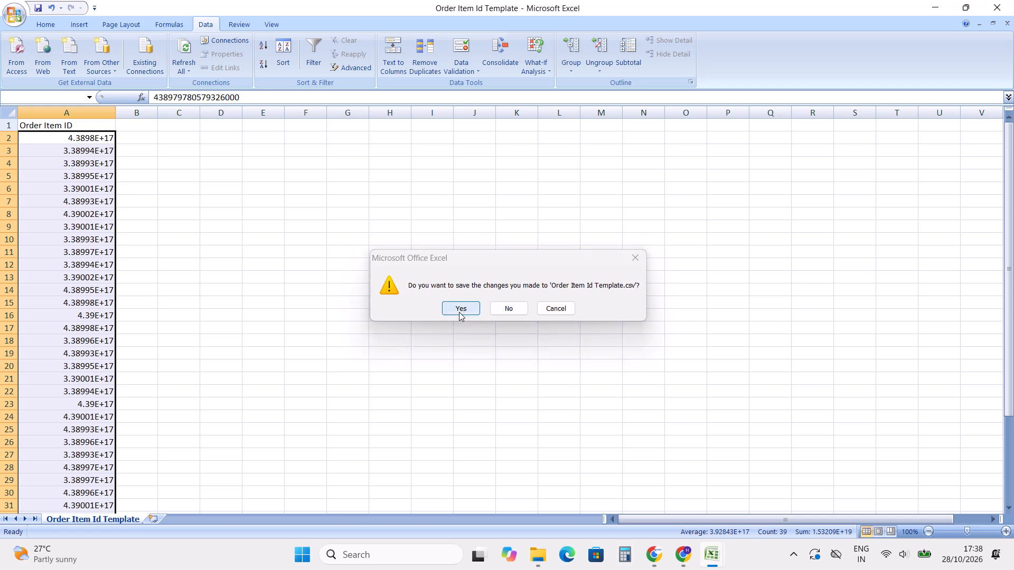
left_click(465, 321)
Switch to the missed-pickup ticket form in Chrome and upload the Order Item Id Template file for the item IDs.
scroll(503, 326, "up", 10)
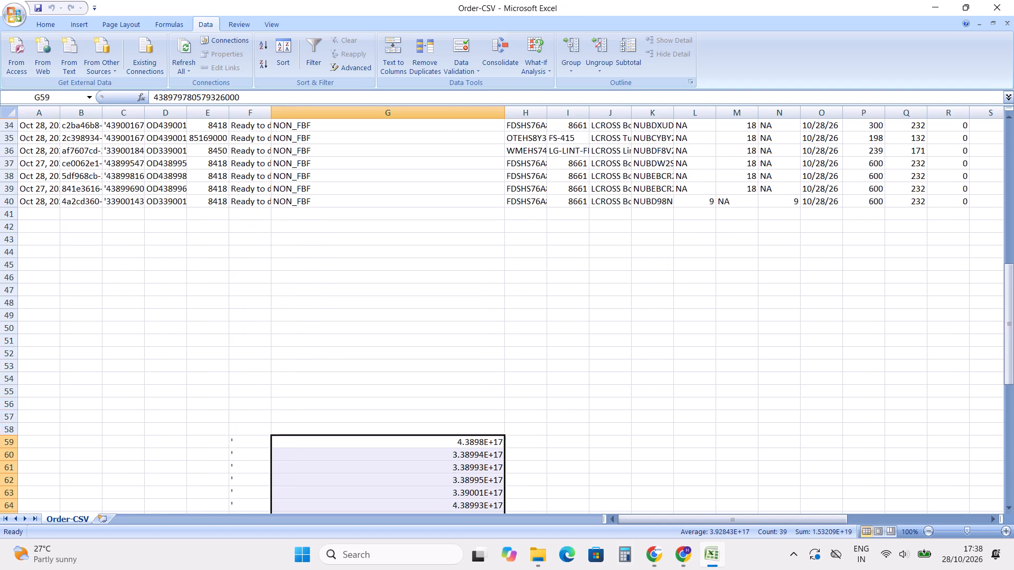
scroll(503, 326, "up", 10)
left_click(647, 558)
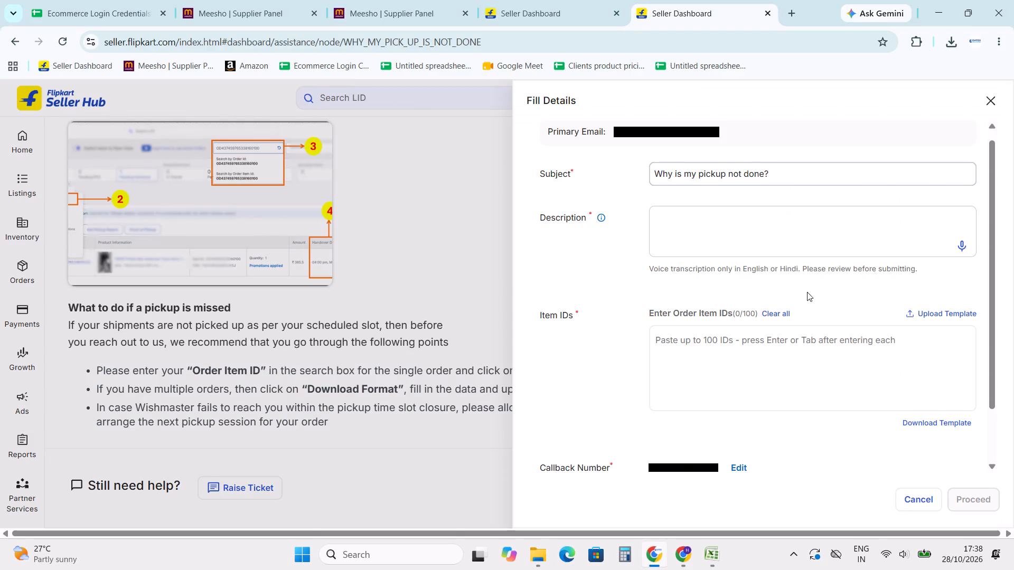
left_click(952, 311)
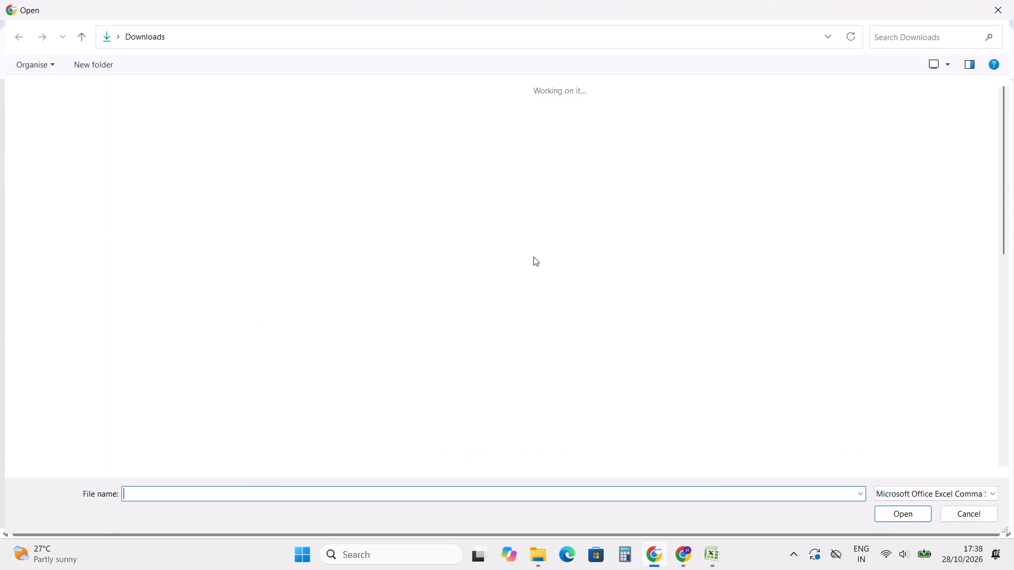
double_click(225, 160)
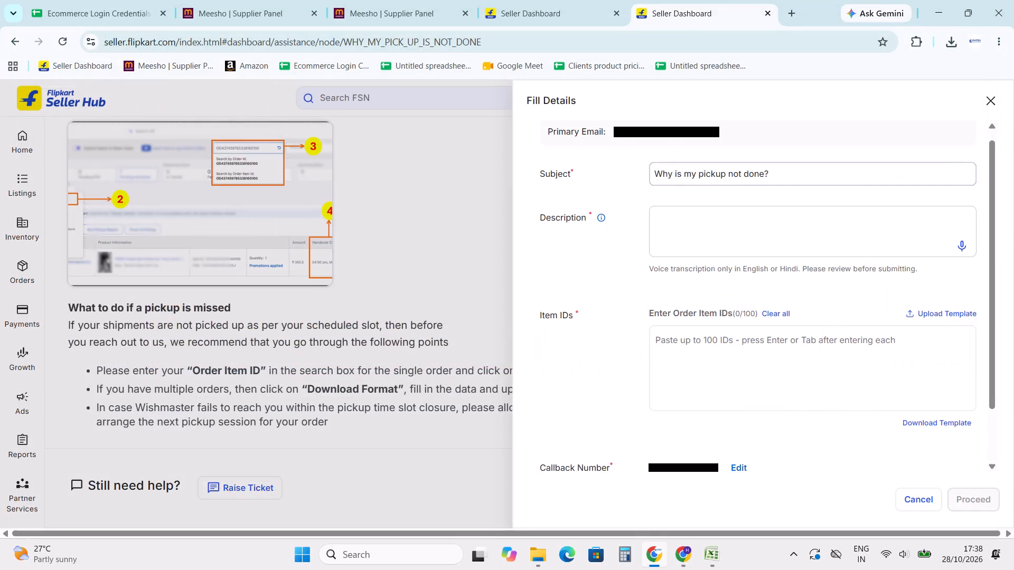
Review the uploaded item IDs and remove all the invalid inputs from the ticket form.
scroll(848, 366, "down", 16)
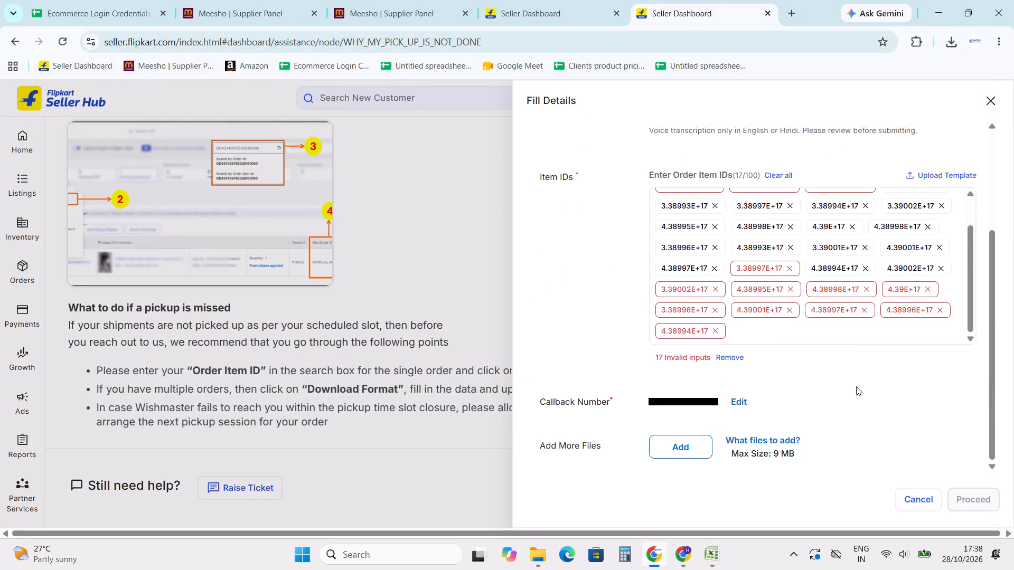
scroll(856, 386, "down", 2)
scroll(787, 312, "up", 9)
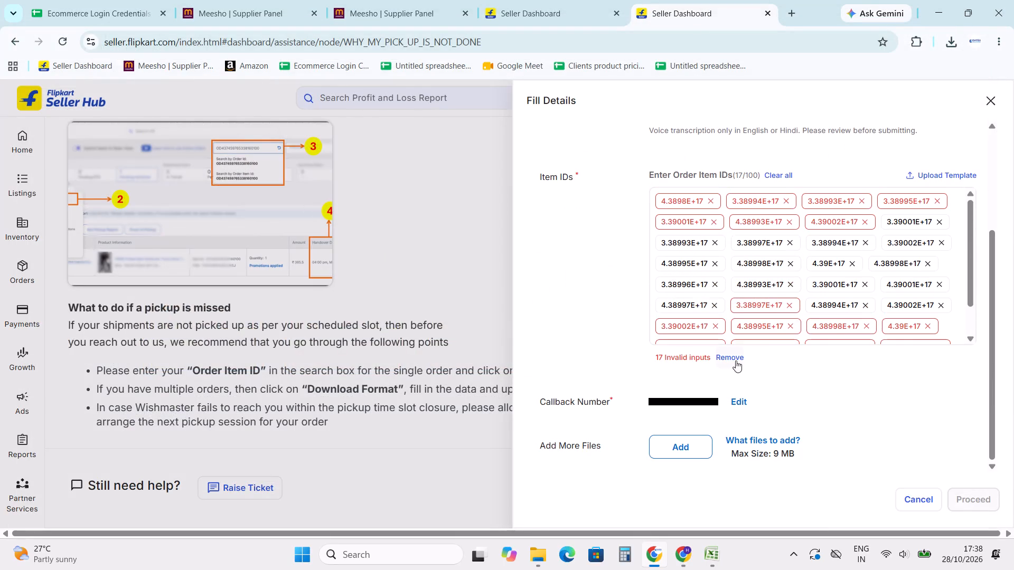
left_click(734, 360)
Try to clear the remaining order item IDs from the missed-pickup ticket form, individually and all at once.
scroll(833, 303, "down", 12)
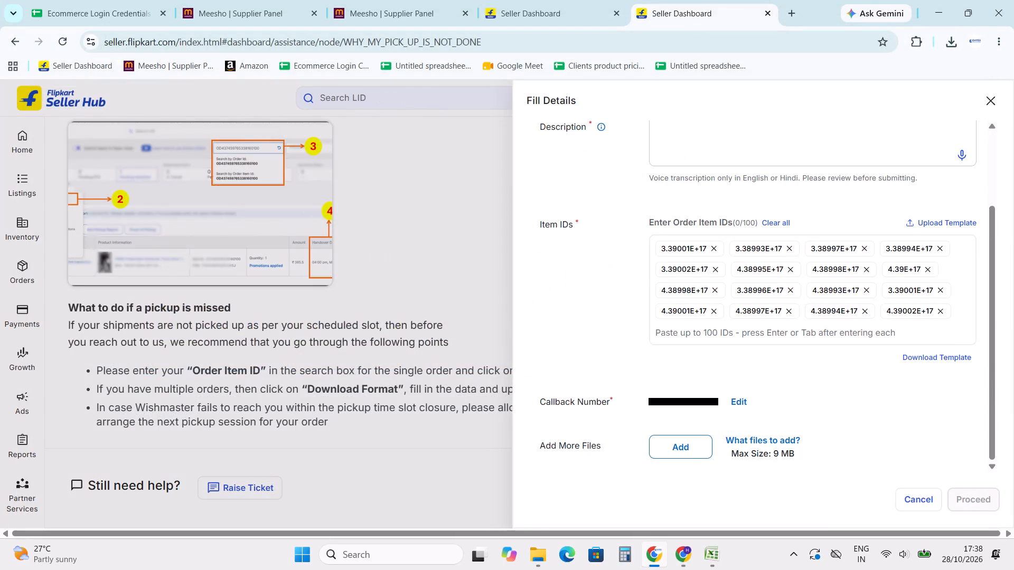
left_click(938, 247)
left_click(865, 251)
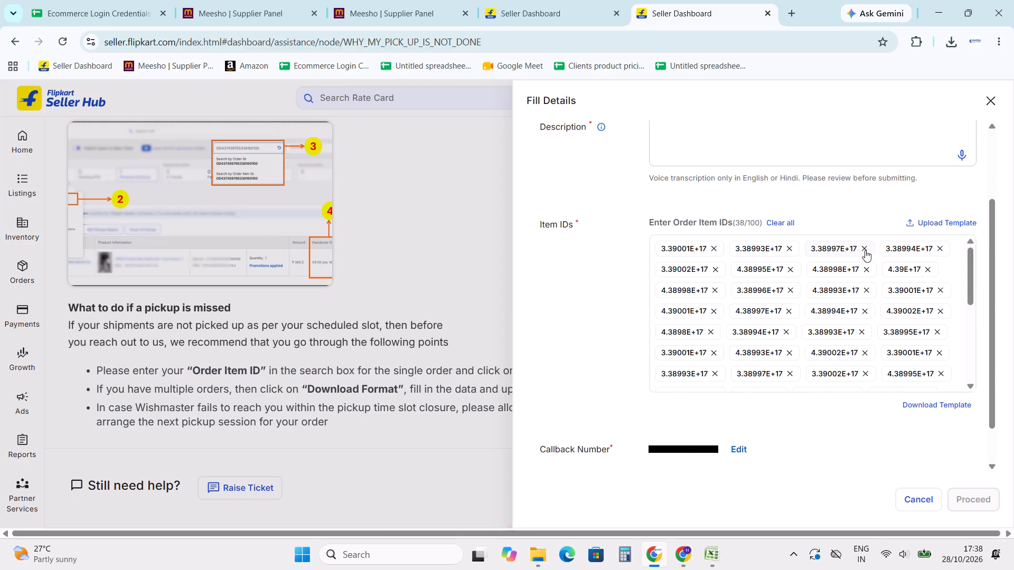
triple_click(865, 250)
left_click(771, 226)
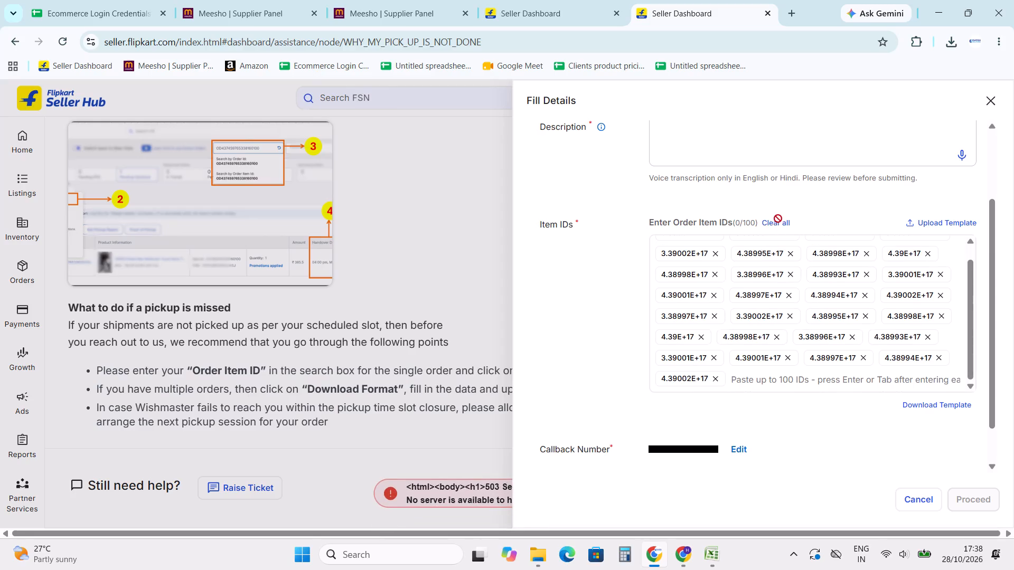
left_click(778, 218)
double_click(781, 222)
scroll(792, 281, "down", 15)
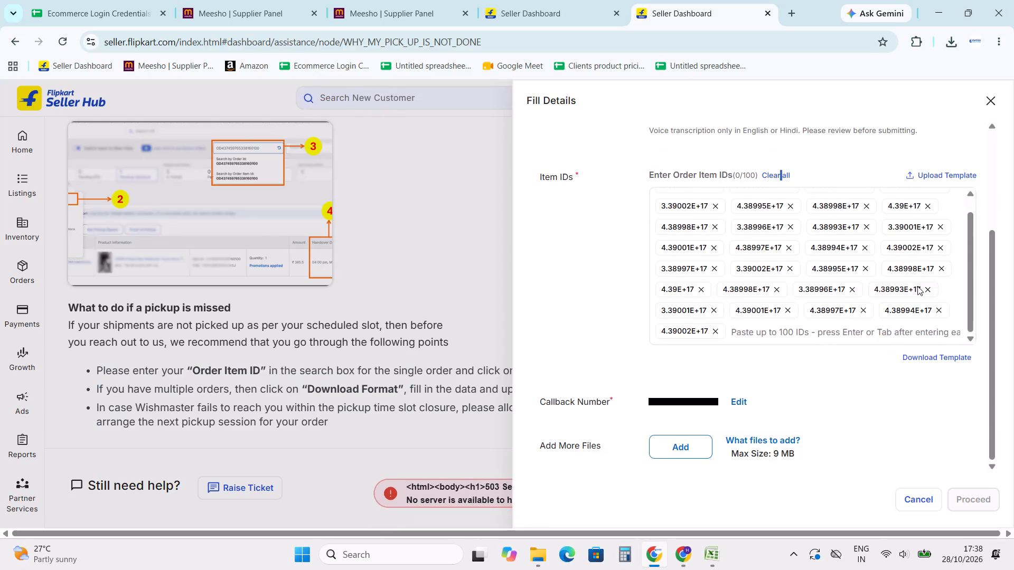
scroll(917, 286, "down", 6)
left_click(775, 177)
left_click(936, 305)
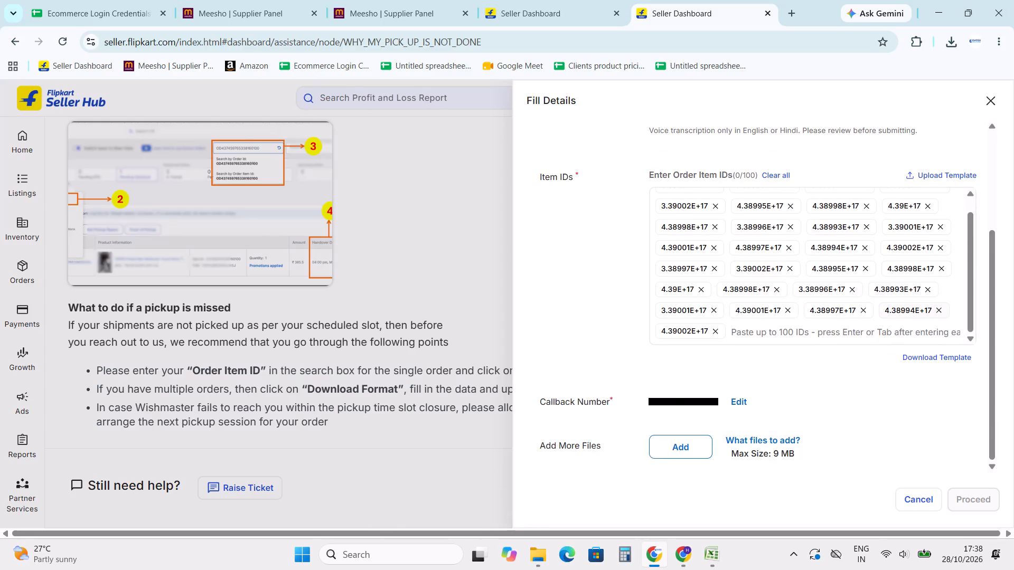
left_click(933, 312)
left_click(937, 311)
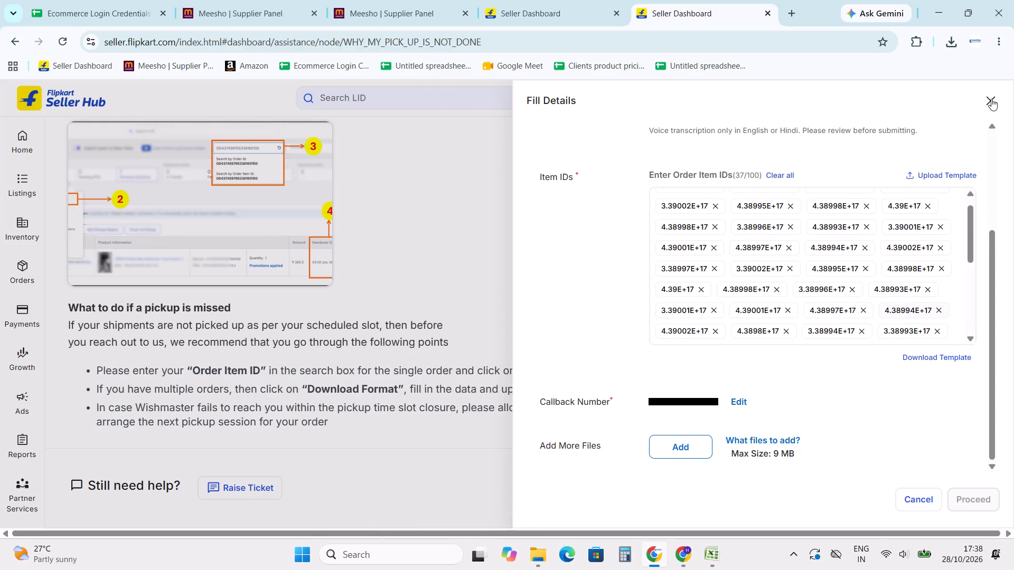
Close the filled ticket form and raise a new ticket with a blank form for the missed pickup.
left_click(991, 99)
scroll(416, 374, "down", 5)
left_click(248, 490)
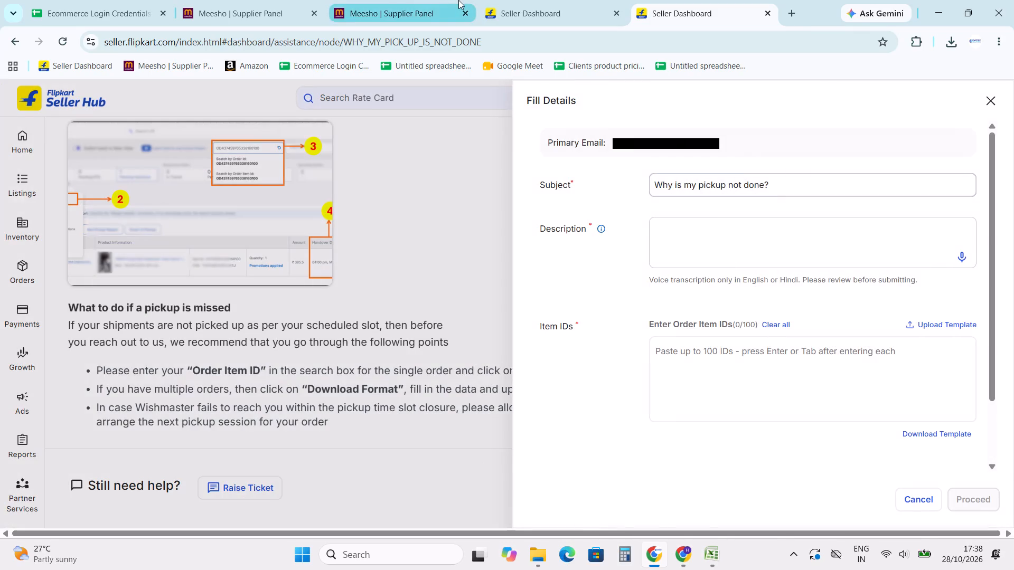
left_click(736, 241)
Switch to the Order-CSV workbook and copy all the order item IDs in column C, starting from C2.
key("alt+Tab")
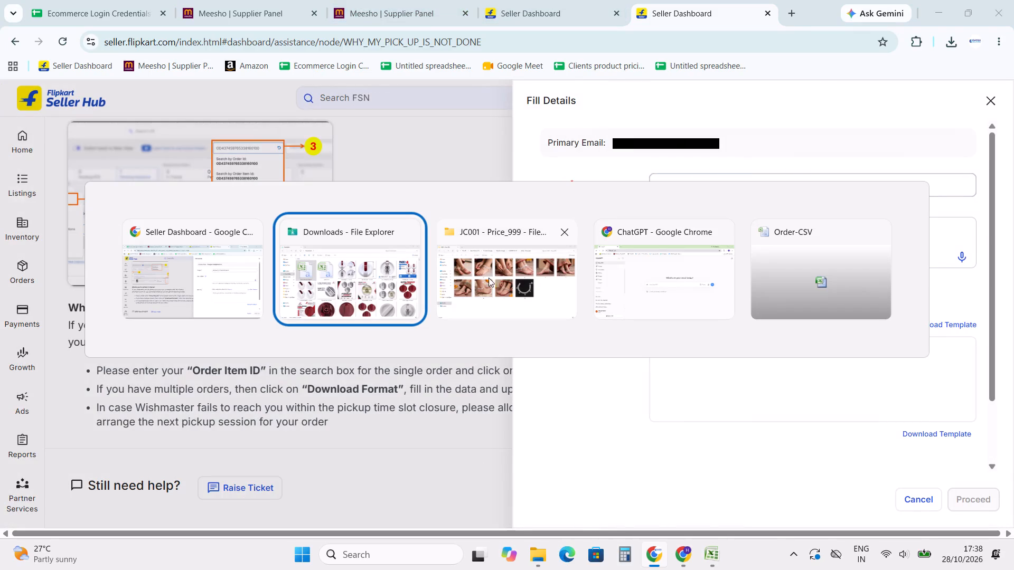
key("alt+Tab")
key("alt+Tab")
key("alt+Tab")
key("alt+Tab")
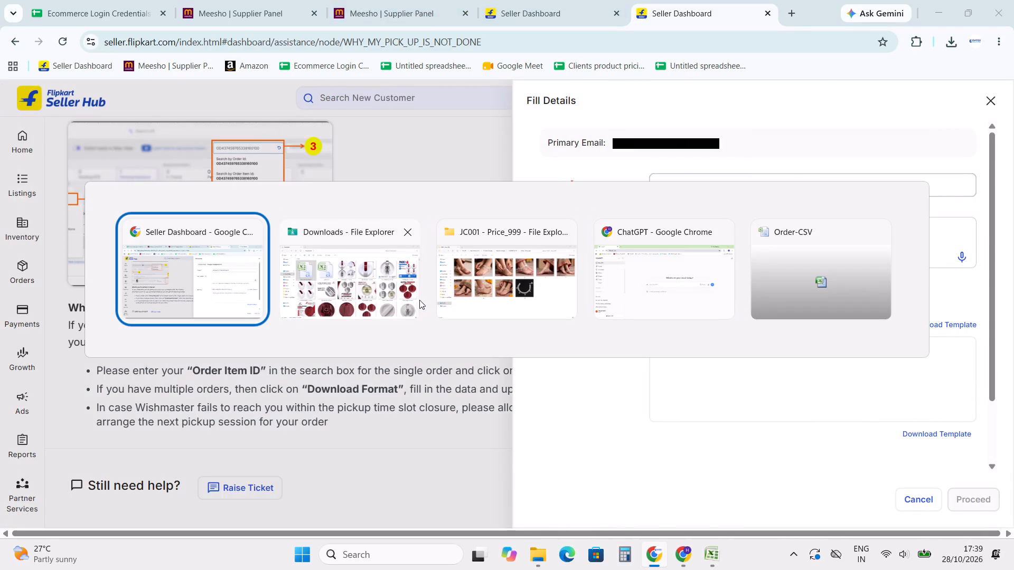
key("alt+Tab")
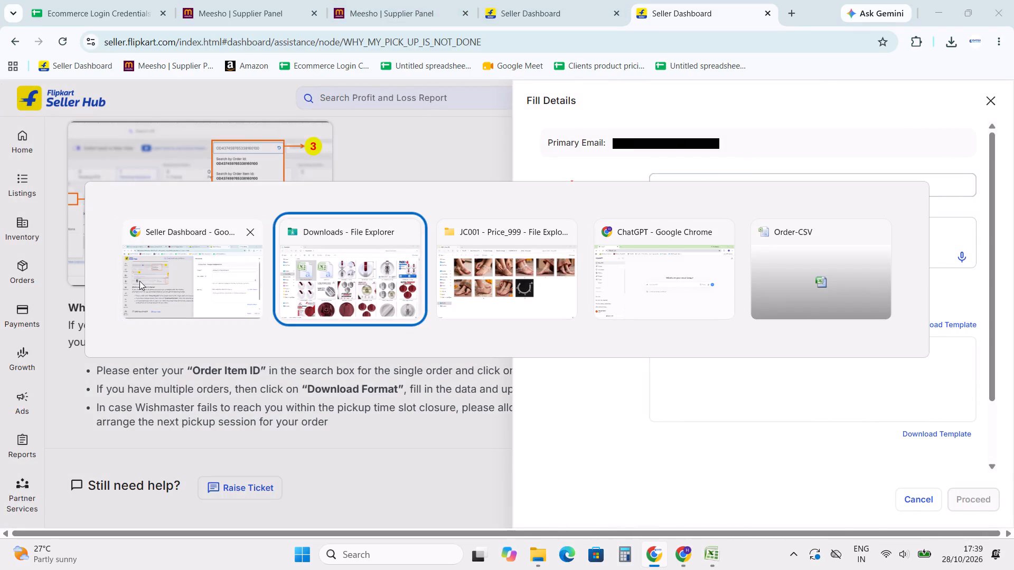
key("alt+Tab")
key("alt+Tab")
key("alt+Tab")
scroll(166, 285, "up", 20)
scroll(166, 285, "up", 1)
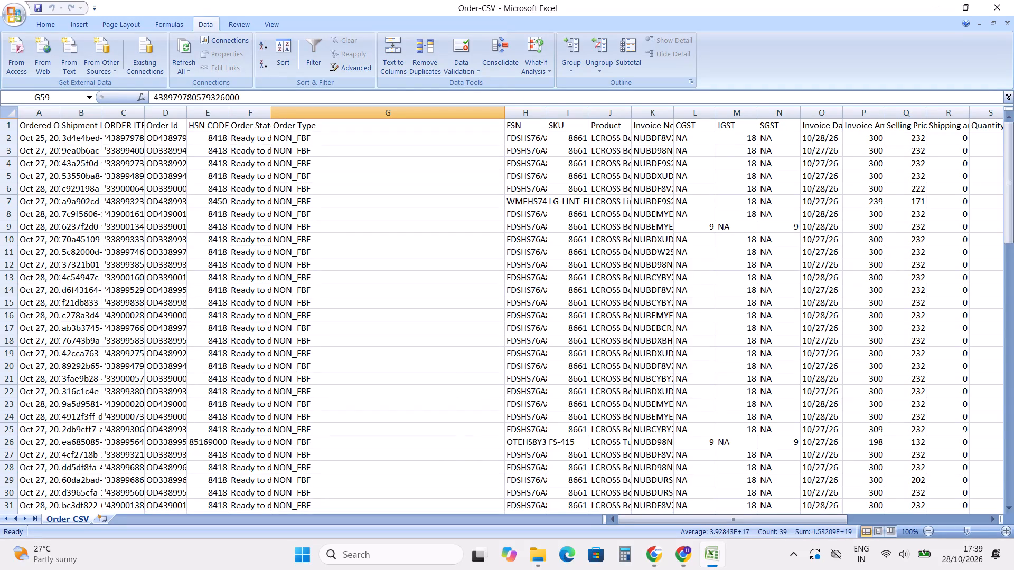
scroll(174, 155, "up", 5)
left_click(173, 138)
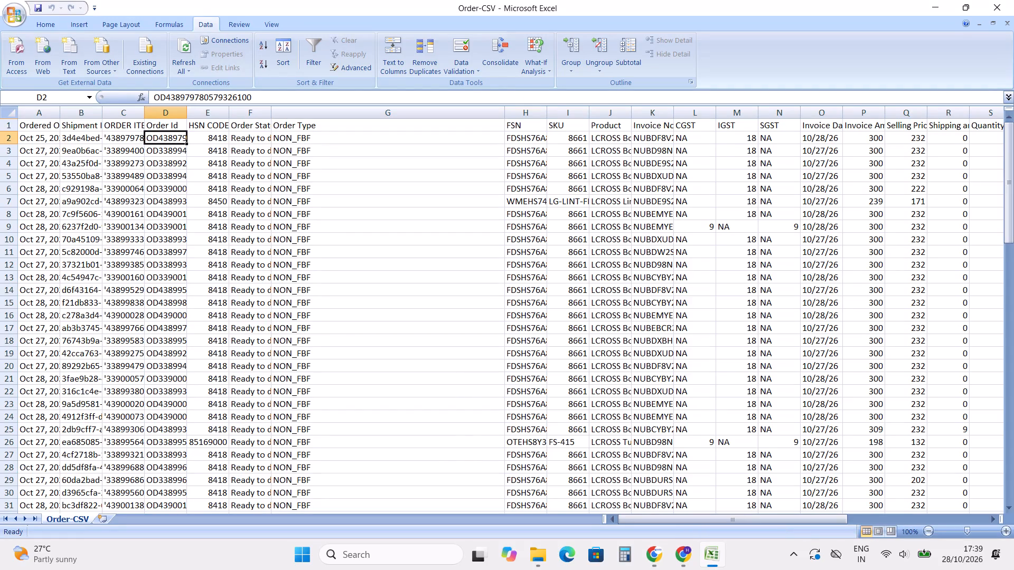
key("Left")
key("ctrl+shift+Down")
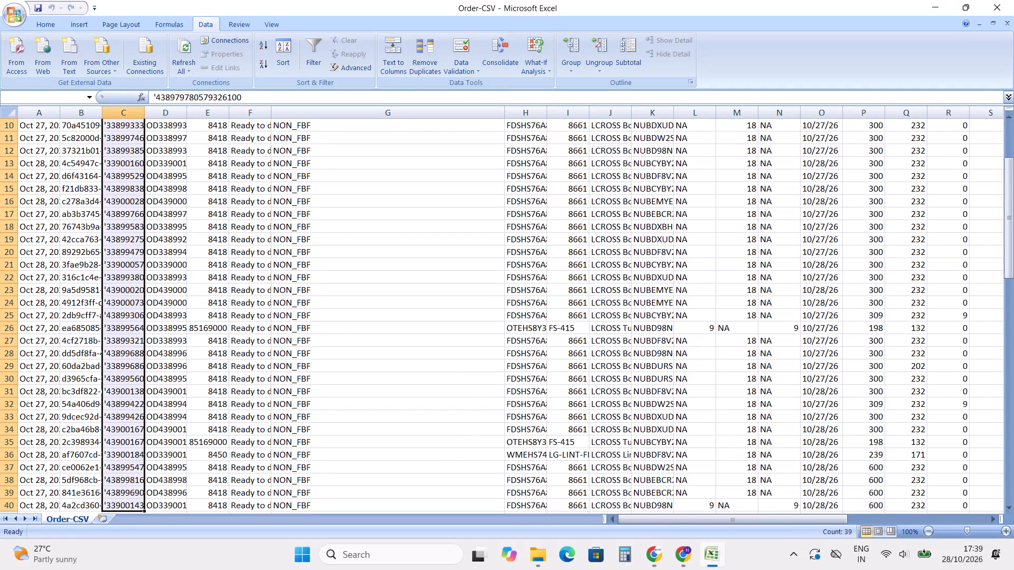
scroll(133, 155, "down", 4)
key("ctrl+c")
Return to the ticket form in Chrome, download a fresh order item ID template and open it in Excel.
key("alt+Tab")
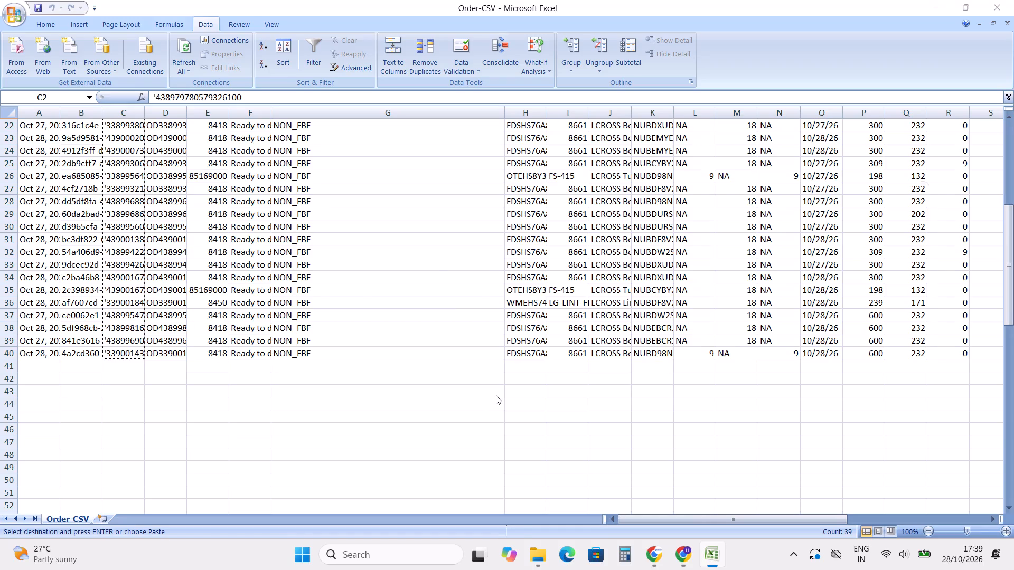
key("alt+Tab")
key("alt+Tab")
key("alt+Tab")
key("alt+Tab")
key("alt+Tab")
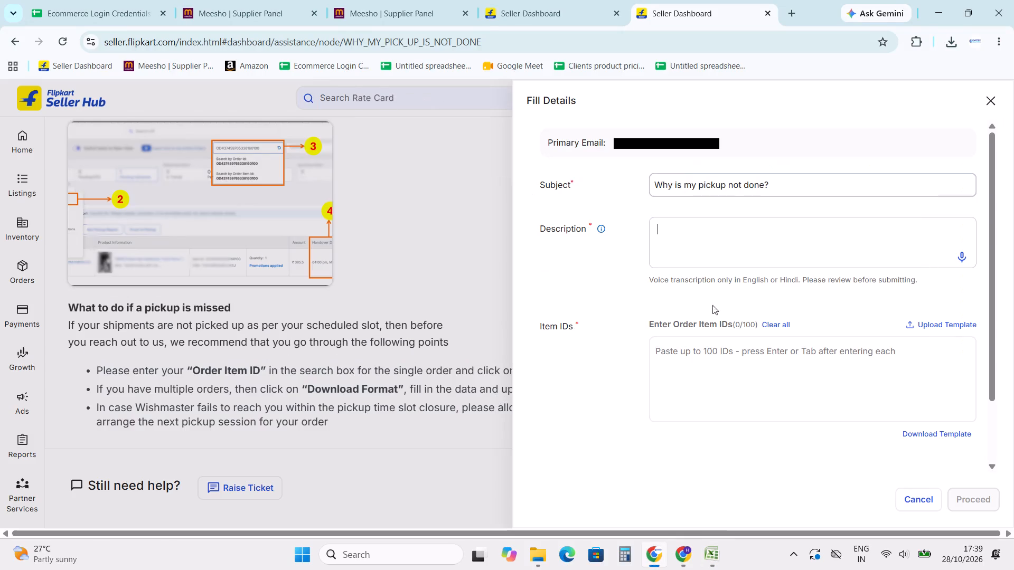
left_click(933, 434)
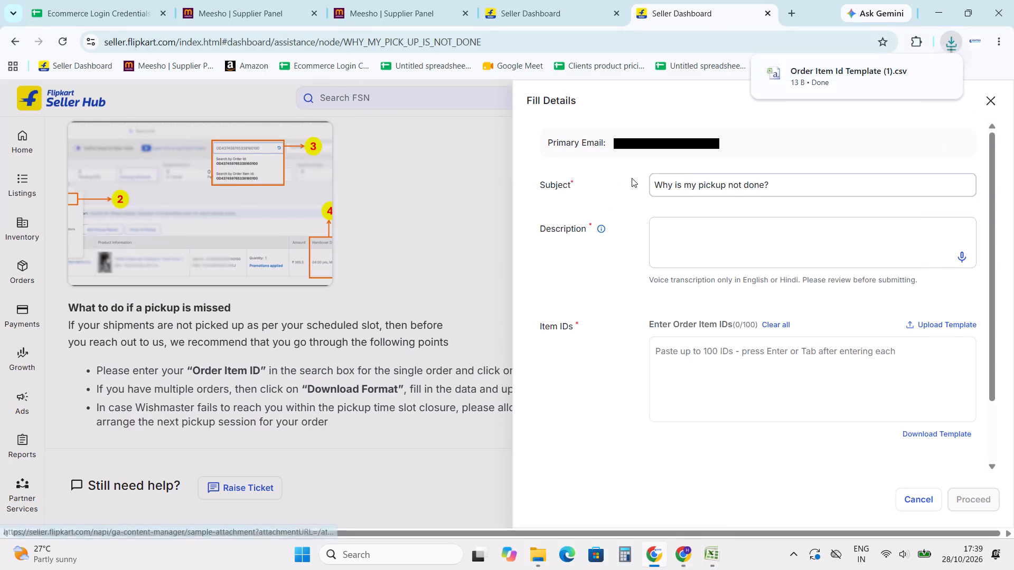
left_click(832, 83)
left_click(820, 76)
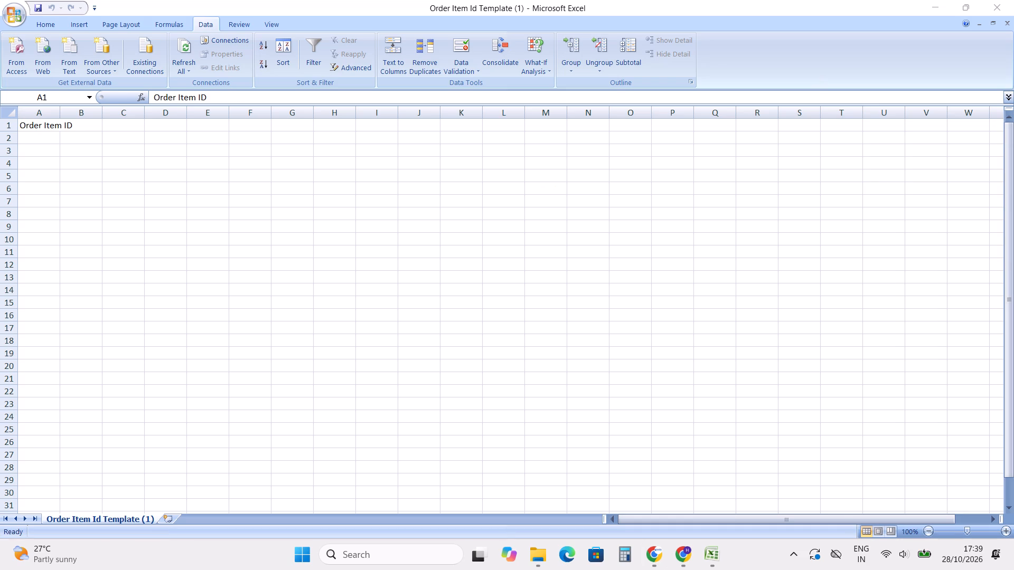
Select cell A2 of Order Item Id Template (1) and try to paste the copied IDs.
left_click(41, 132)
left_click(48, 145)
left_click(49, 140)
key("ctrl+v")
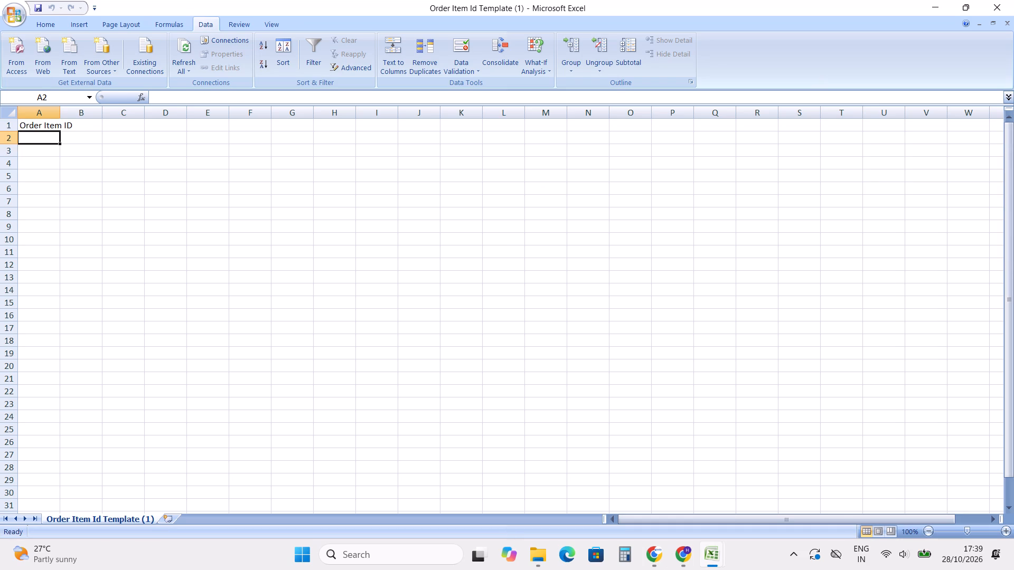
key("ctrl+v")
Return to the Order-CSV workbook and copy the selected order item IDs in column C again.
key("alt+Tab")
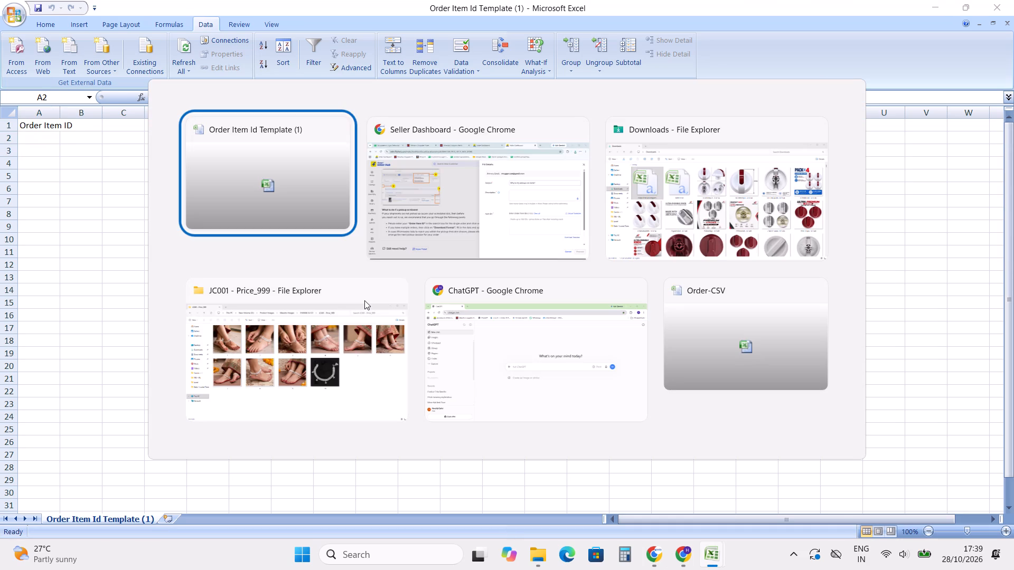
key("alt+Tab")
key("alt+Tab")
key("alt+Tab")
key("alt+Tab")
key("alt+Tab")
key("ctrl+c")
Switch to Order Item Id Template (1) and paste the copied order item IDs starting at A2.
key("alt+Tab")
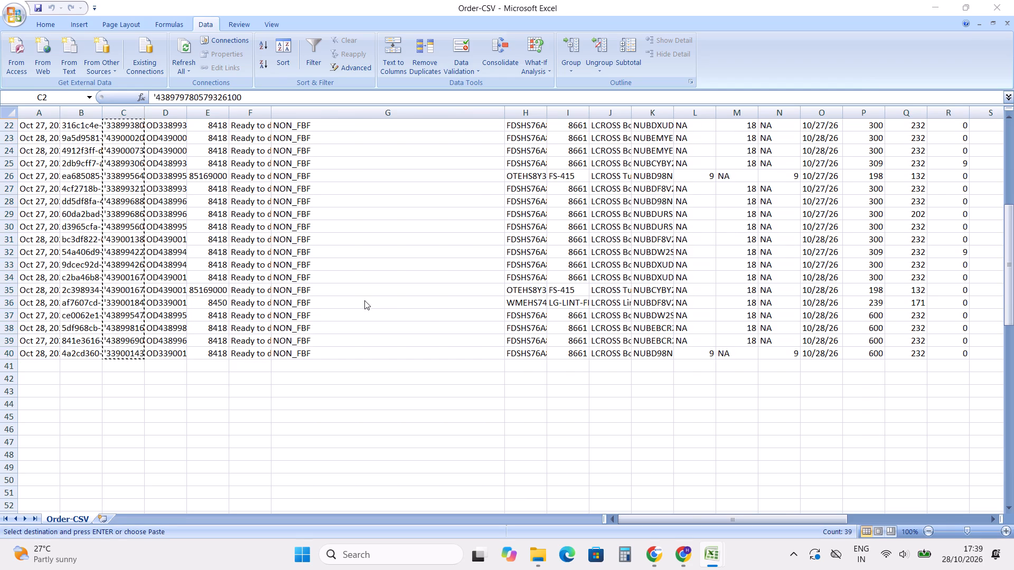
key("alt+Tab")
key("alt+Tab")
key("alt+Tab")
key("alt+Tab")
key("alt+Tab")
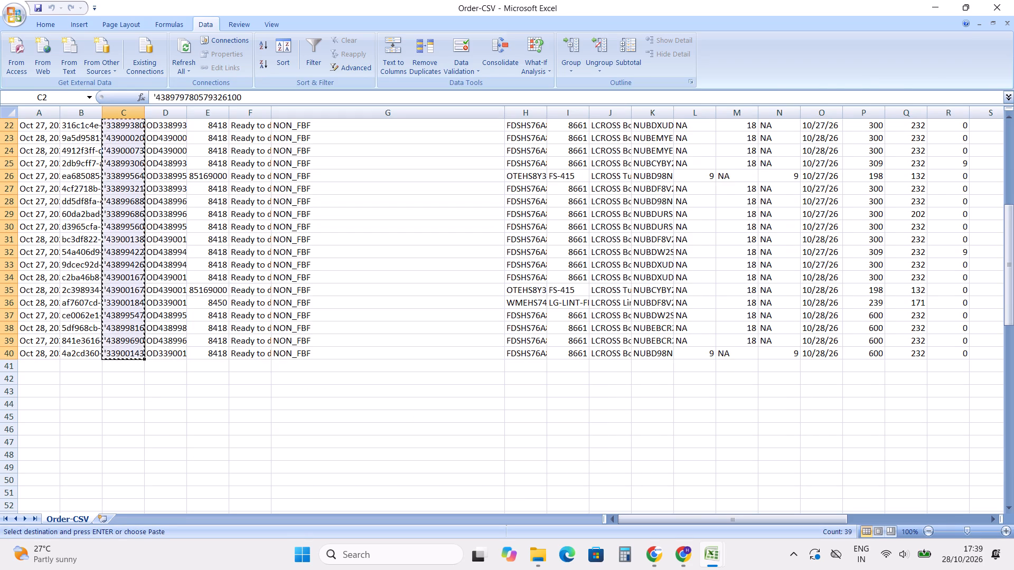
key("alt+Tab")
key("alt+Tab")
key("alt+Tab")
key("alt+Tab")
key("alt+Tab")
key("alt+Tab")
key("alt+Tab")
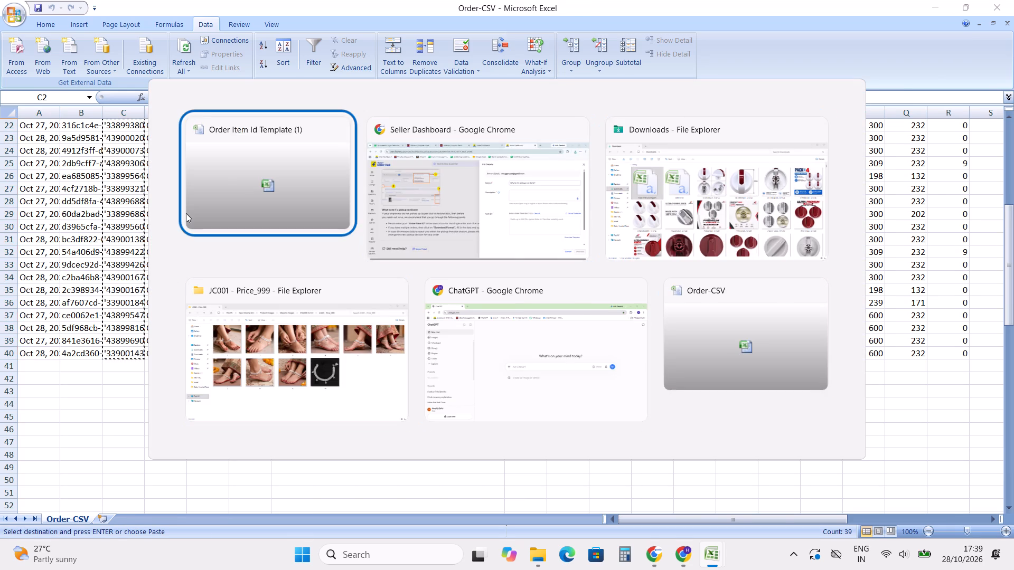
key("ctrl+v")
Save Order Item Id Template (1) in CSV format and close it, keeping the changes and the format.
key("ctrl+s")
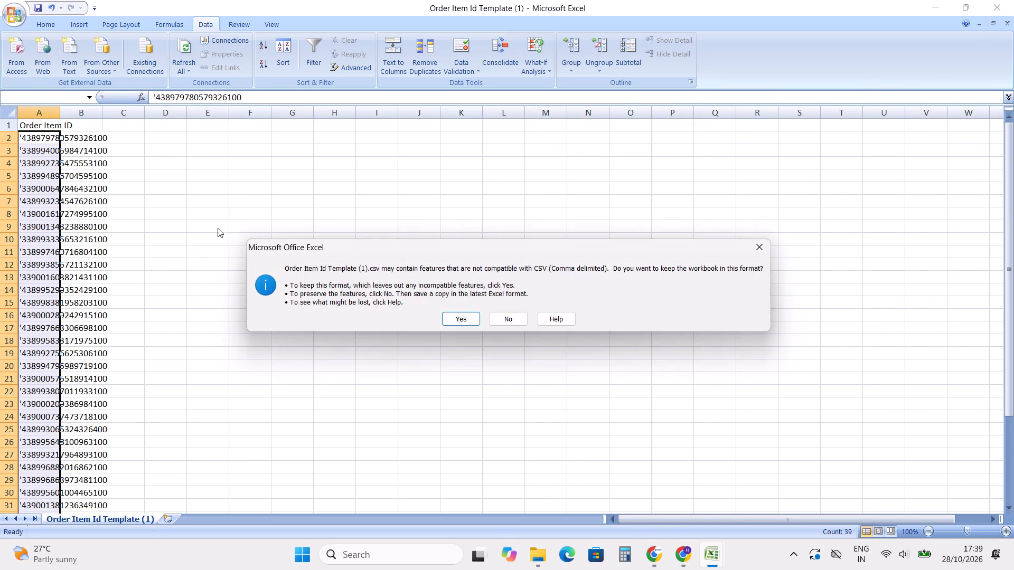
left_click(476, 322)
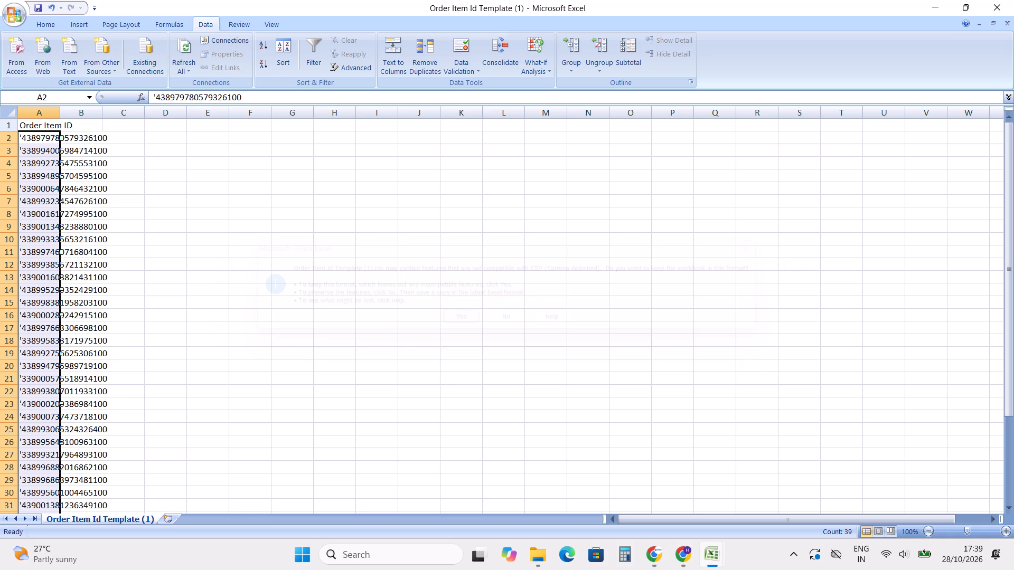
scroll(480, 322, "up", 10)
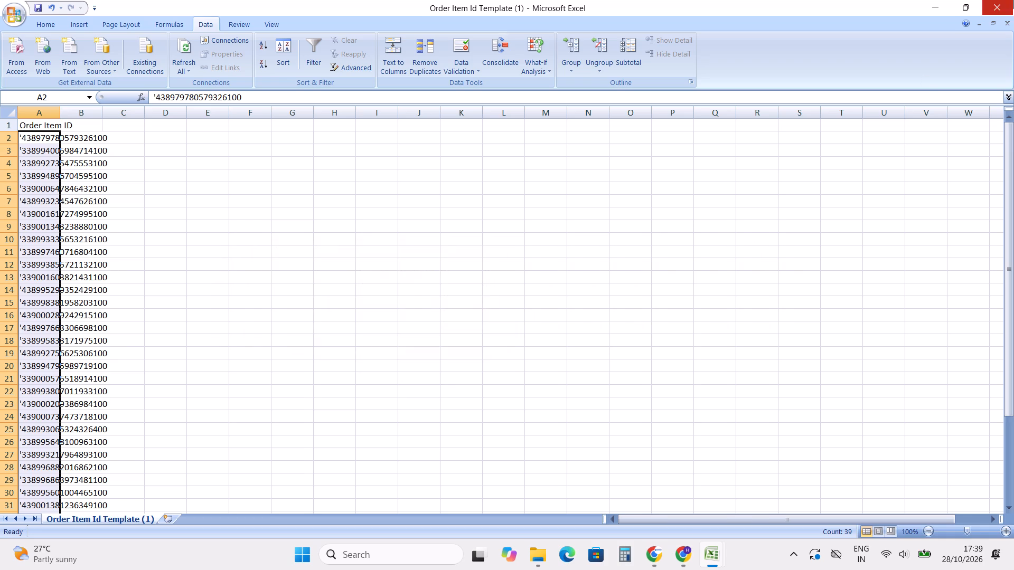
left_click(1013, 0)
left_click(468, 307)
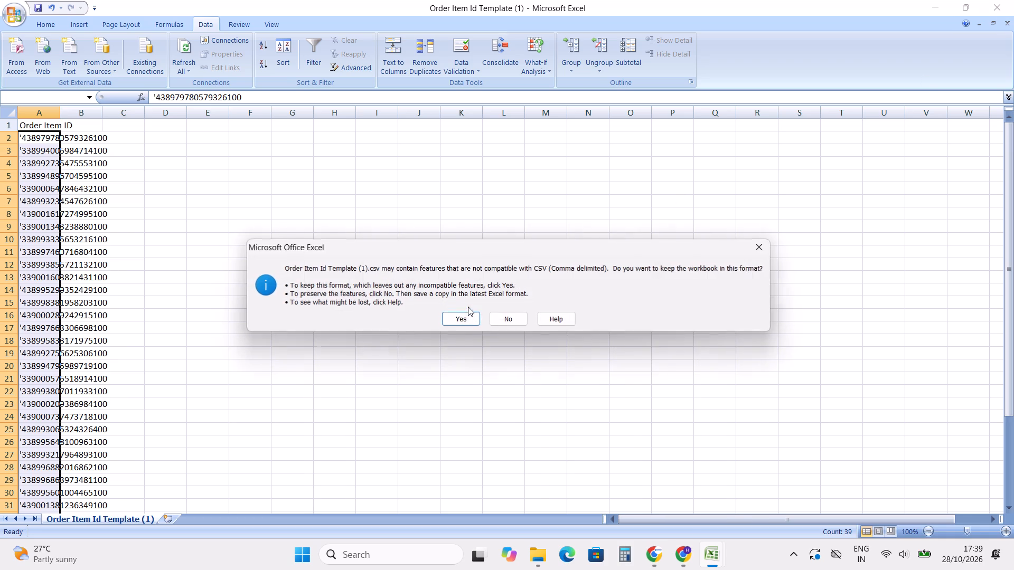
left_click(465, 321)
scroll(516, 350, "up", 8)
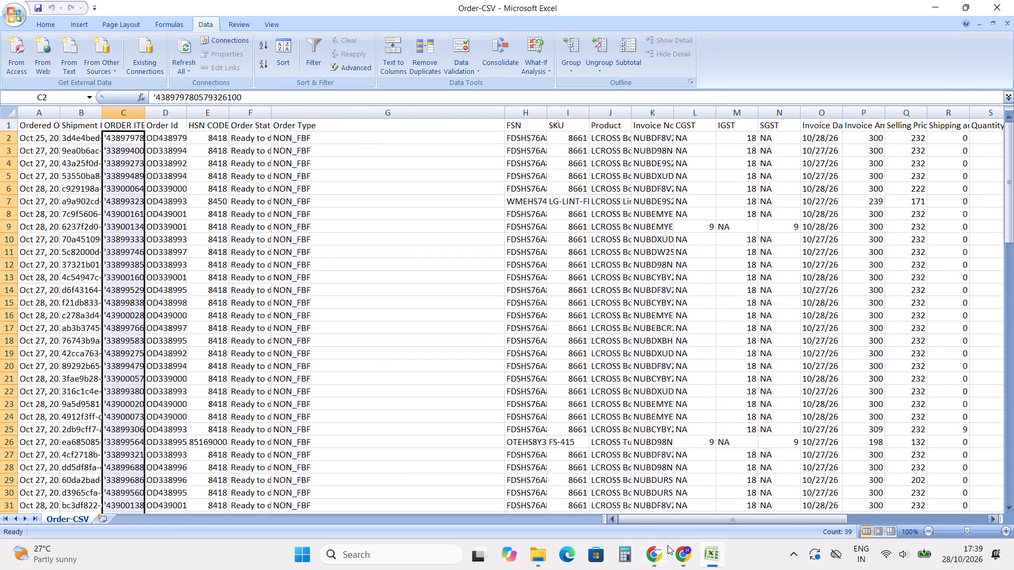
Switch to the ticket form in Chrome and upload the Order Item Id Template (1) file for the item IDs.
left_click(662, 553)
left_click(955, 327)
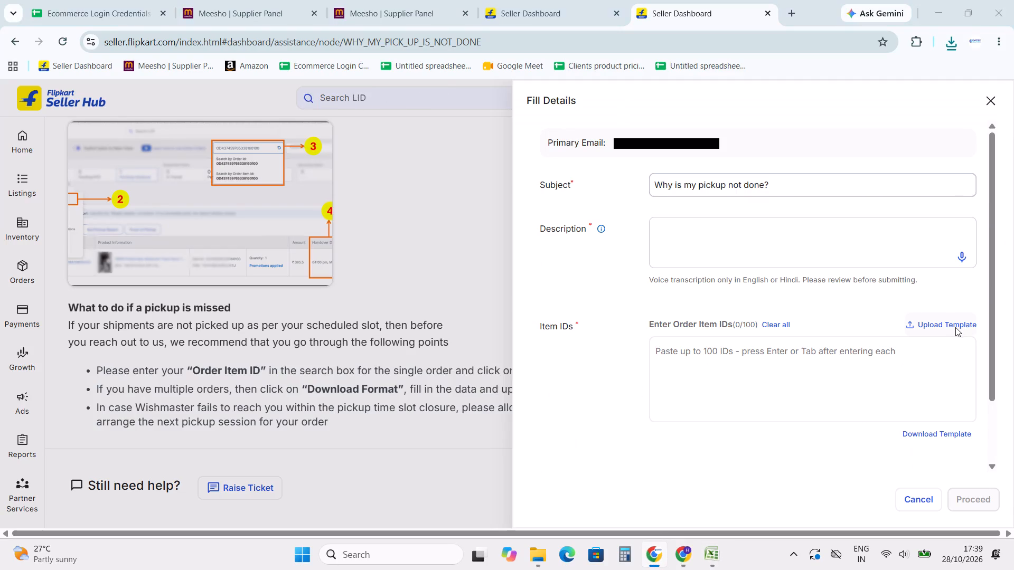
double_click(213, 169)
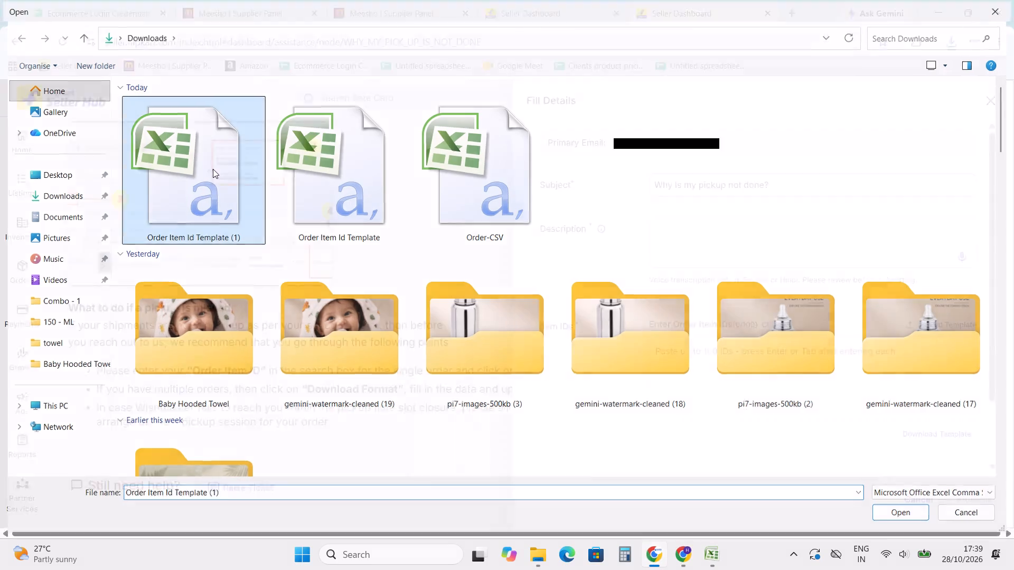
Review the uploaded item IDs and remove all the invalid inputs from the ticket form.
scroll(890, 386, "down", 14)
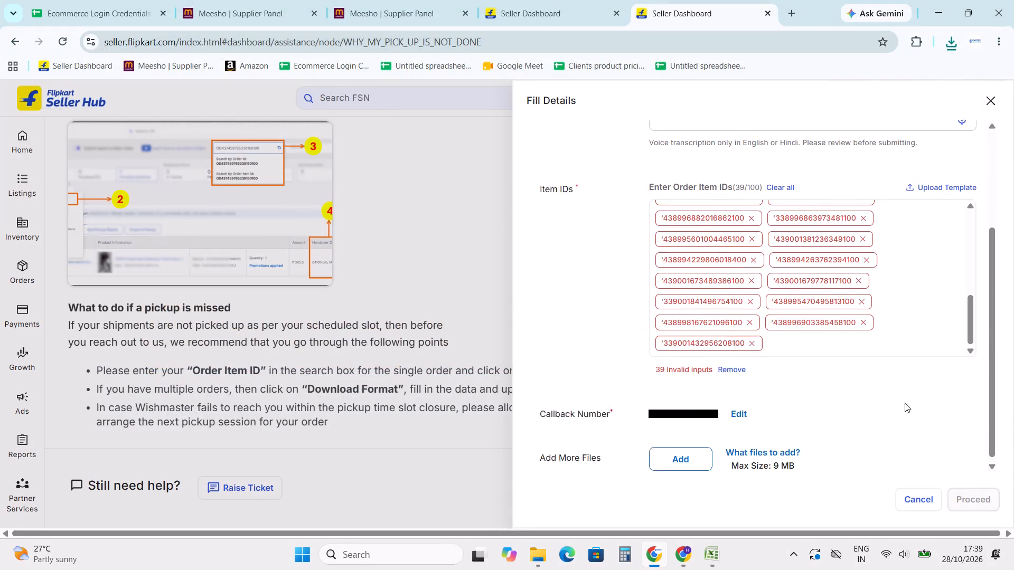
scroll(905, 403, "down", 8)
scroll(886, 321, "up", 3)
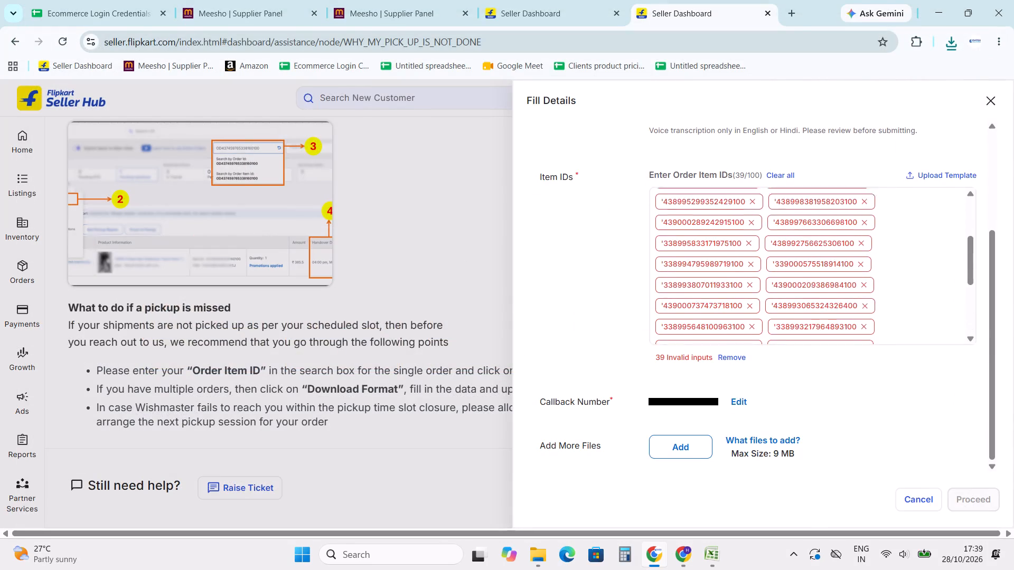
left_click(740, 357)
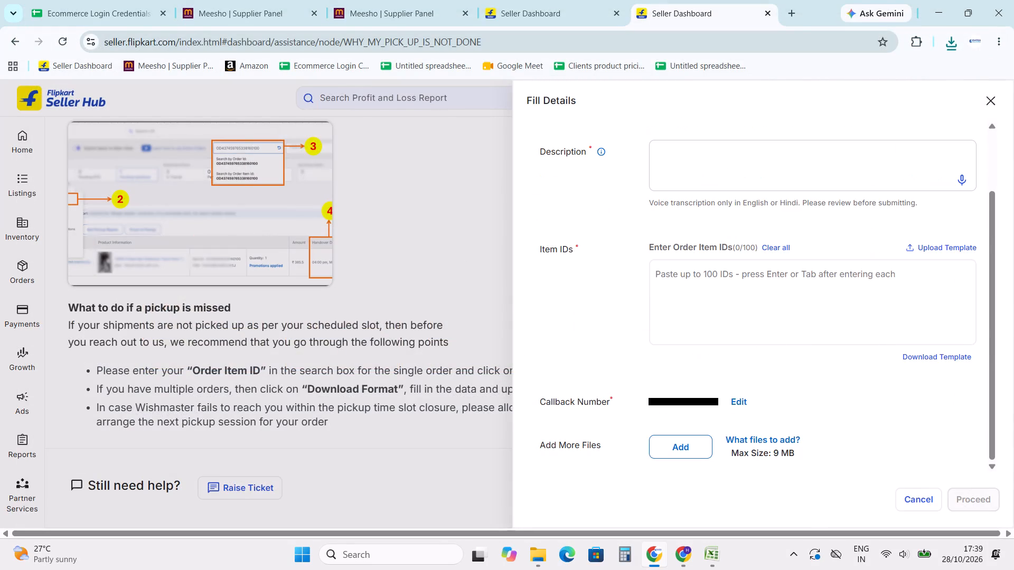
Upload the Order Item Id Template (1) file again to the item IDs field of the ticket form.
scroll(799, 299, "up", 3)
scroll(801, 299, "down", 4)
left_click(799, 282)
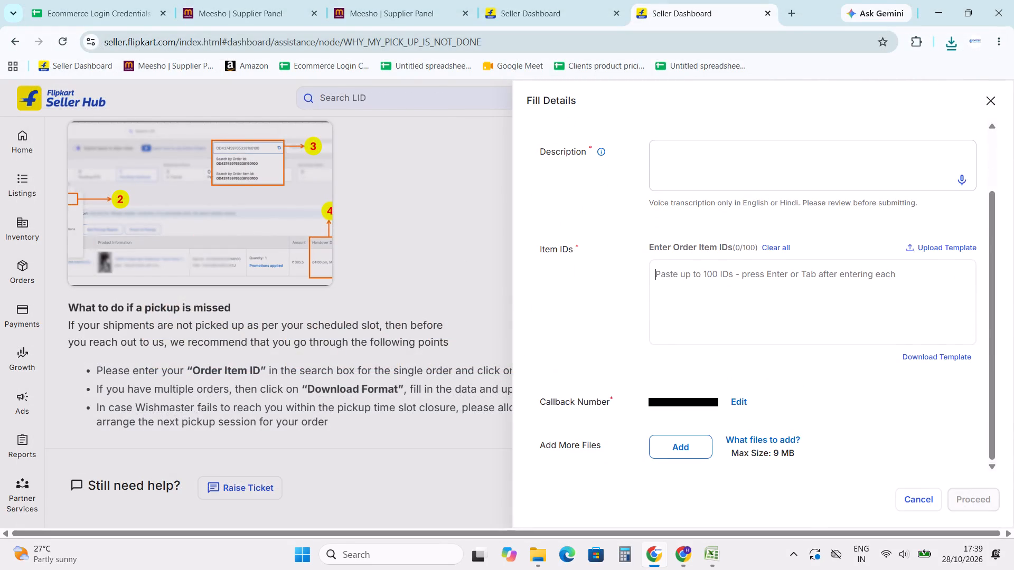
left_click(921, 251)
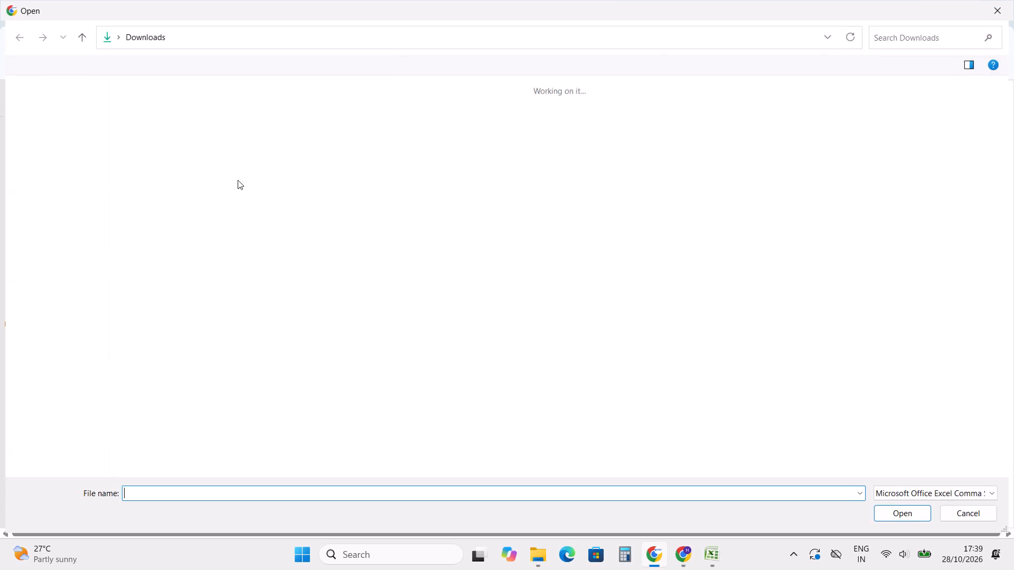
double_click(214, 170)
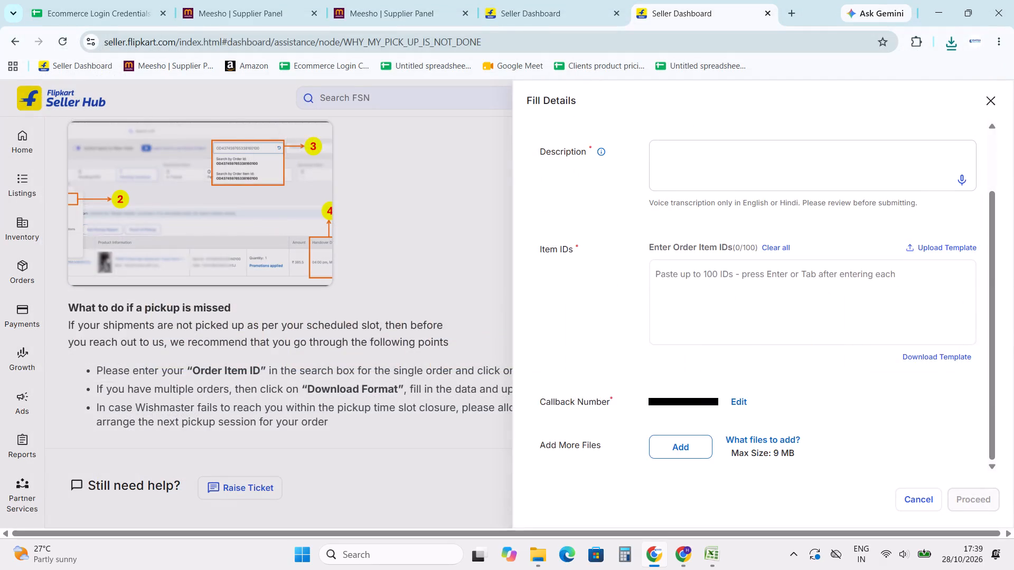
Review the uploaded order item IDs and remove all the invalid inputs from the ticket form.
scroll(942, 321, "down", 8)
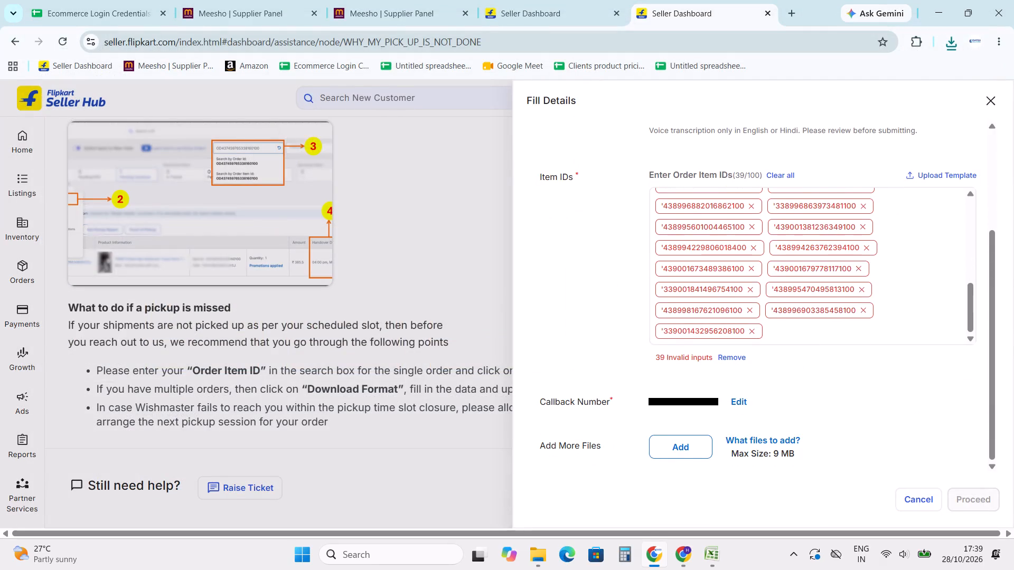
scroll(781, 325, "up", 20)
scroll(781, 325, "up", 1)
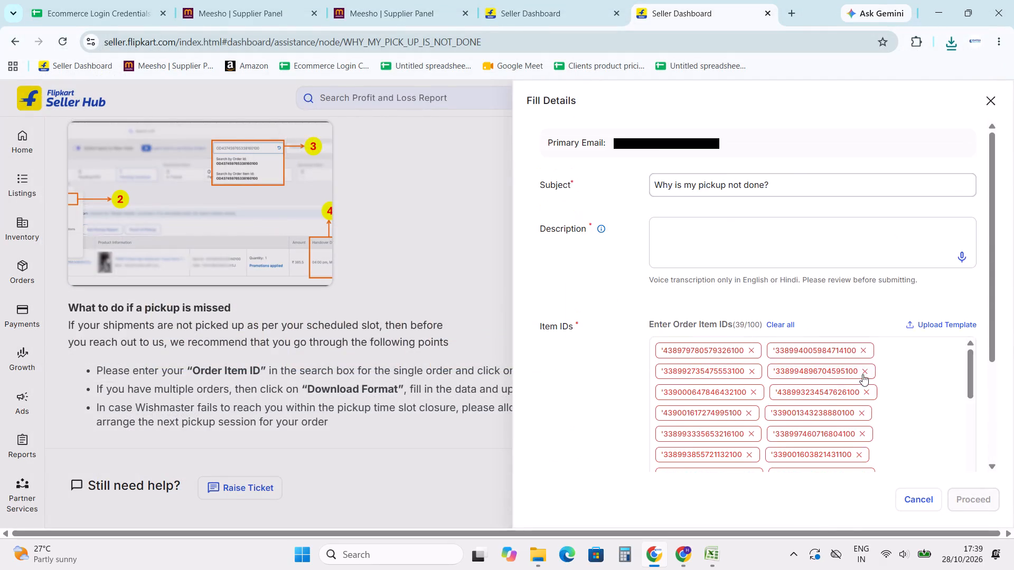
scroll(787, 342, "down", 15)
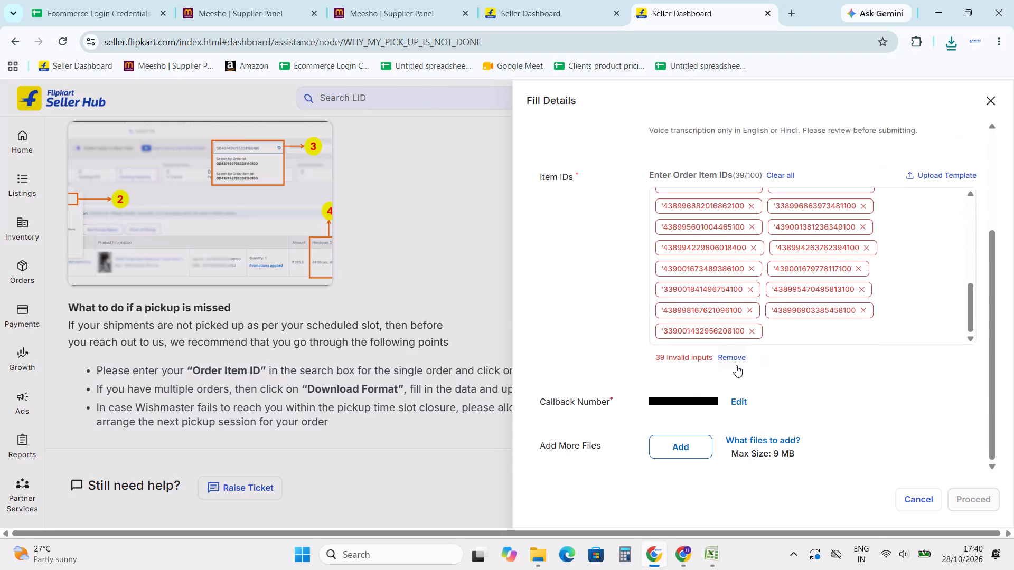
left_click(736, 360)
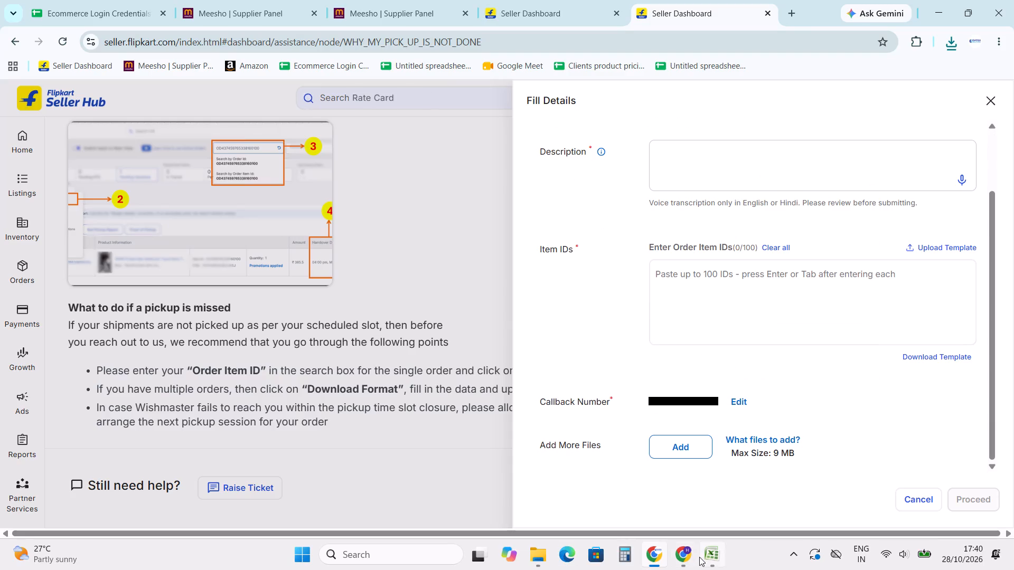
Switch to Excel, create a new blank workbook and widen columns A to E equally.
left_click(699, 557)
scroll(194, 243, "down", 17)
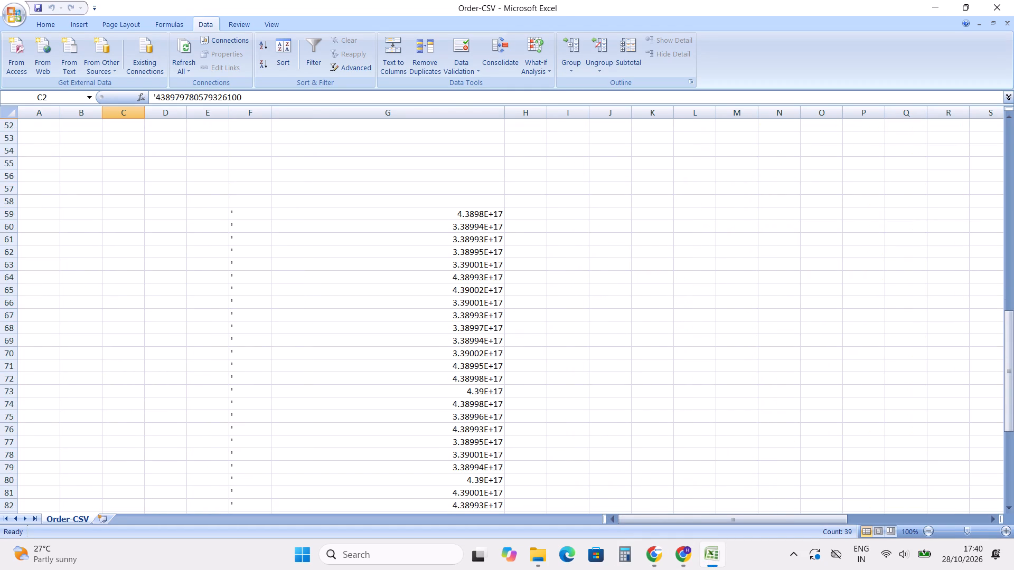
key("ctrl+n")
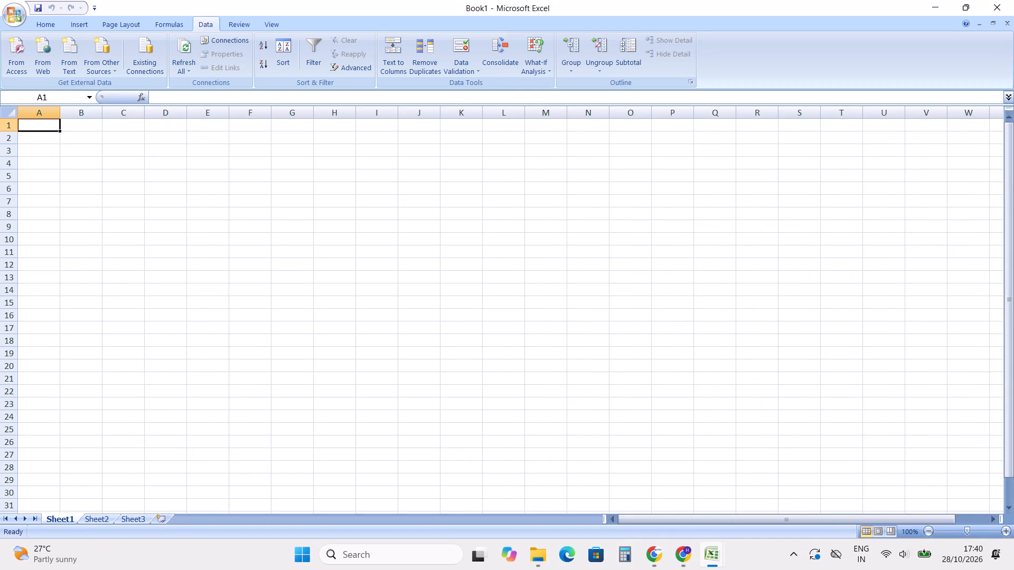
left_click_drag(51, 112, 212, 114)
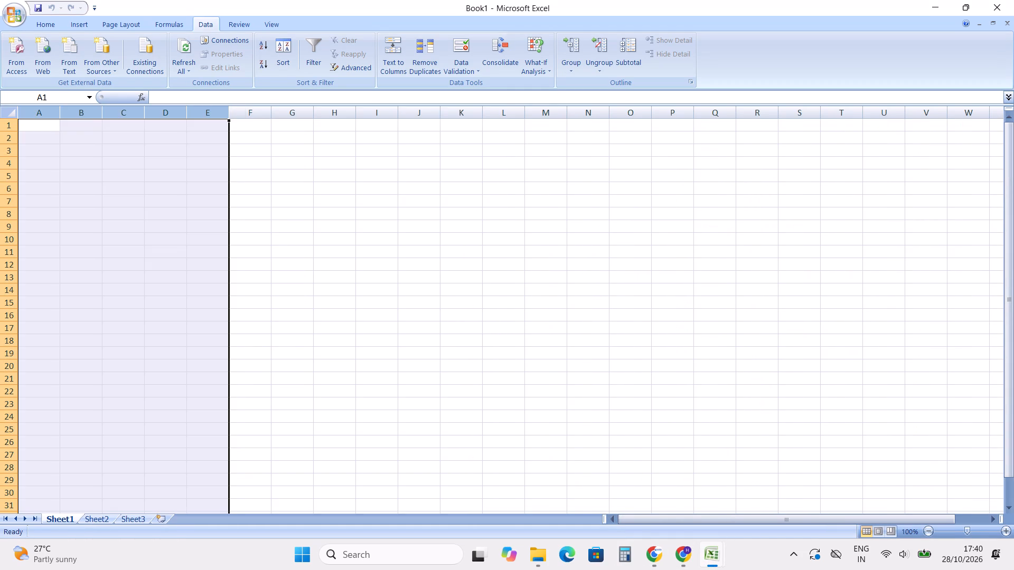
left_click_drag(142, 111, 346, 111)
left_click(181, 127)
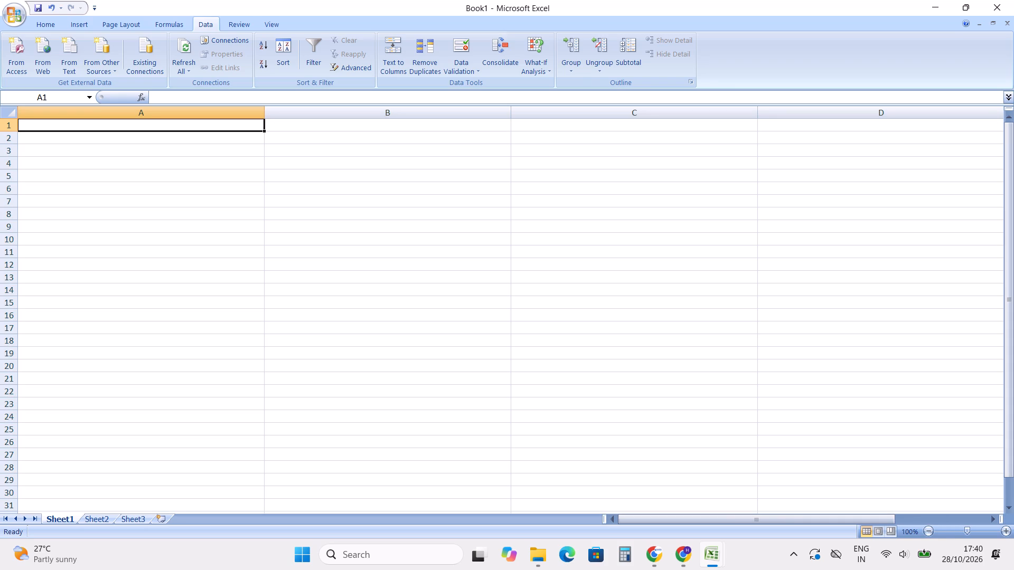
Copy the order item IDs from column C of Order-CSV into column A of Book1, starting at cell A1.
key("ctrl+v")
key("alt+Tab")
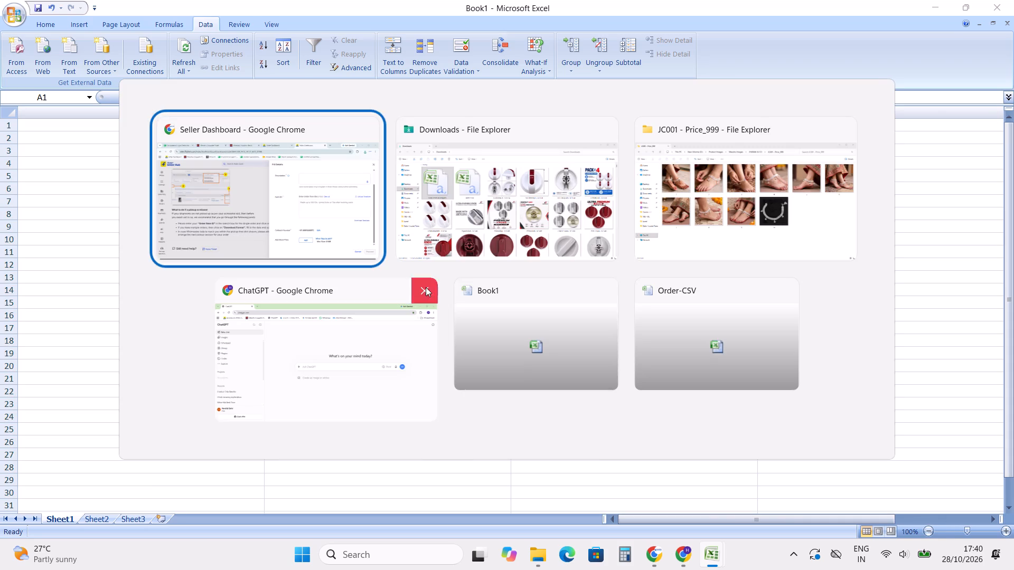
key("alt+Tab")
key("alt+Tab")
key("alt+Tab")
key("alt+Tab")
key("alt+Tab")
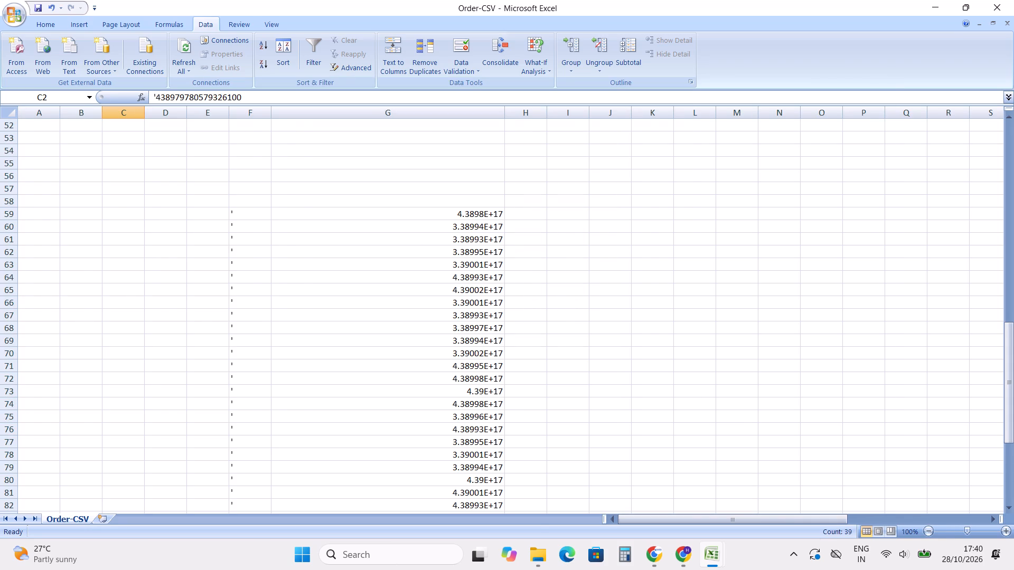
scroll(447, 247, "up", 10)
scroll(447, 247, "down", 1)
scroll(447, 247, "up", 3)
key("ctrl+c")
key("alt+Tab")
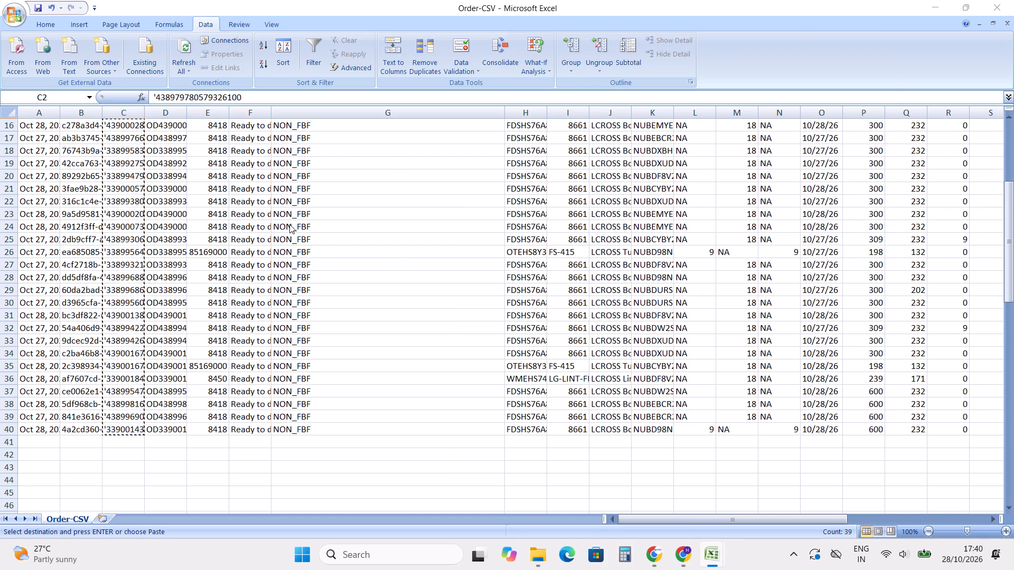
key("alt+Tab")
key("alt+Tab")
key("alt+Tab")
key("alt+Tab")
key("alt+Tab")
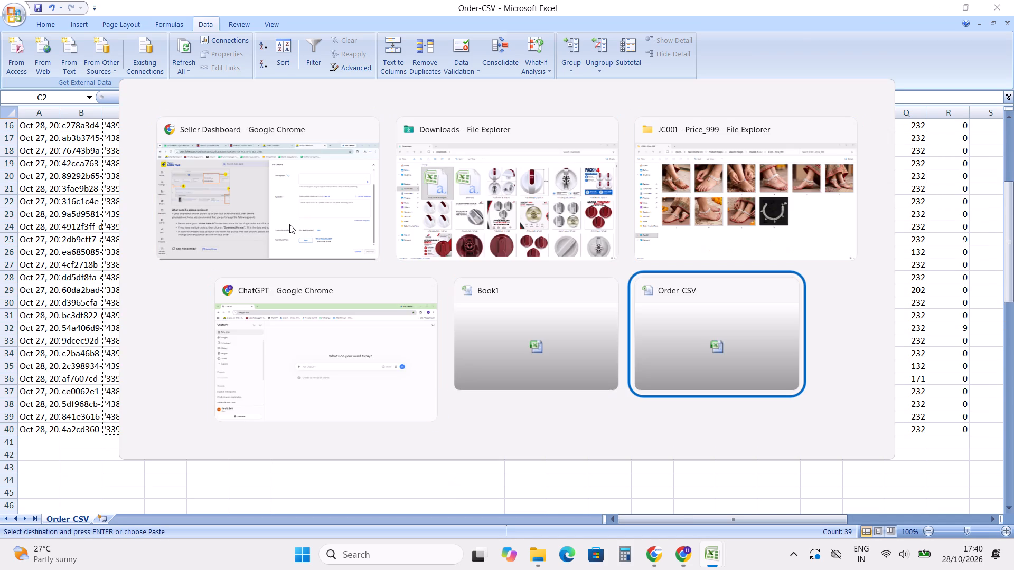
key("alt+Tab")
key("alt+Tab")
key("alt+Tab")
key("alt+Tab")
key("alt+Tab")
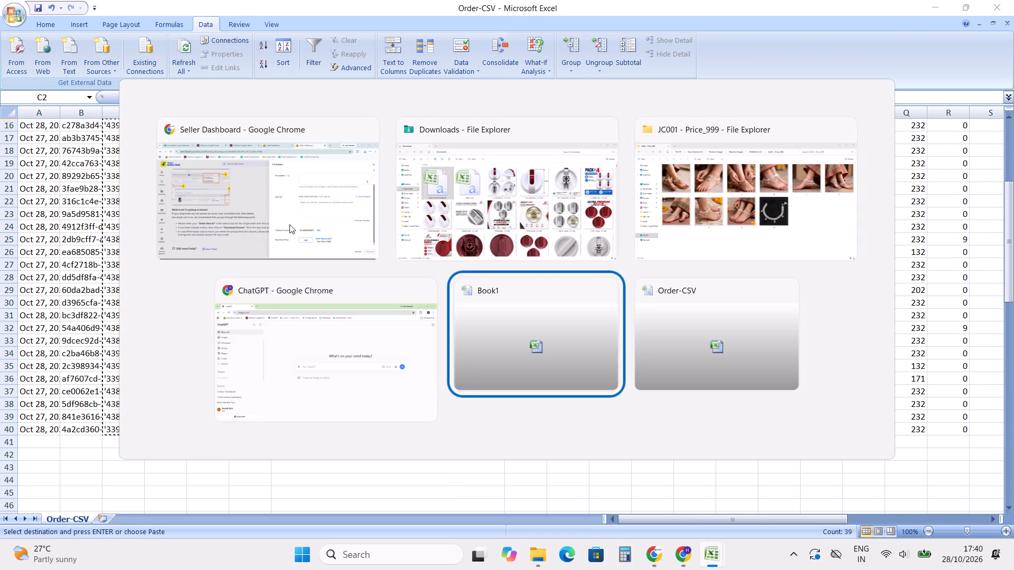
key("ctrl+v")
scroll(144, 197, "up", 10)
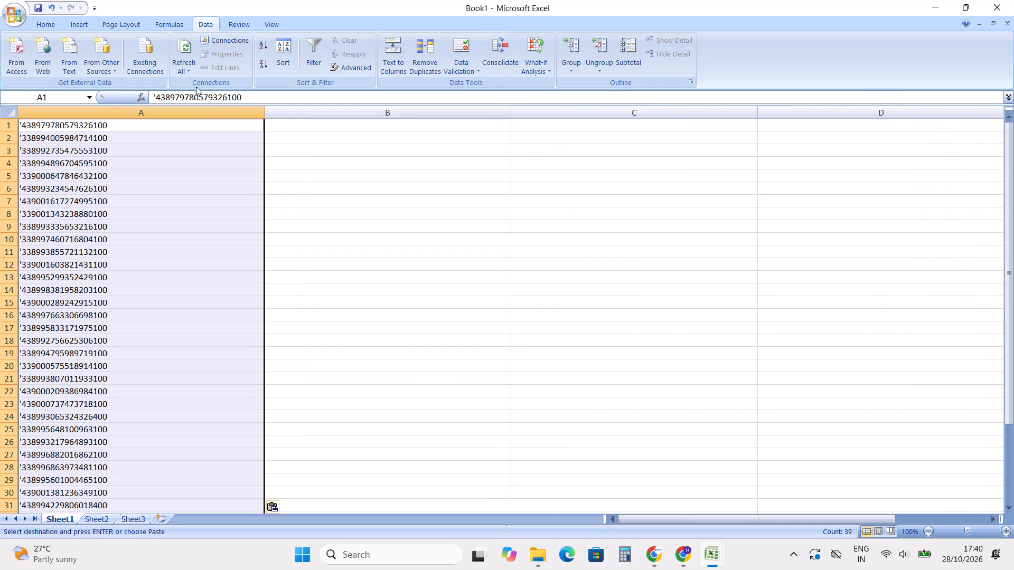
Split column A with Text to Columns at fixed width, breaking after the leading apostrophe, with General format and destination A1.
left_click(408, 68)
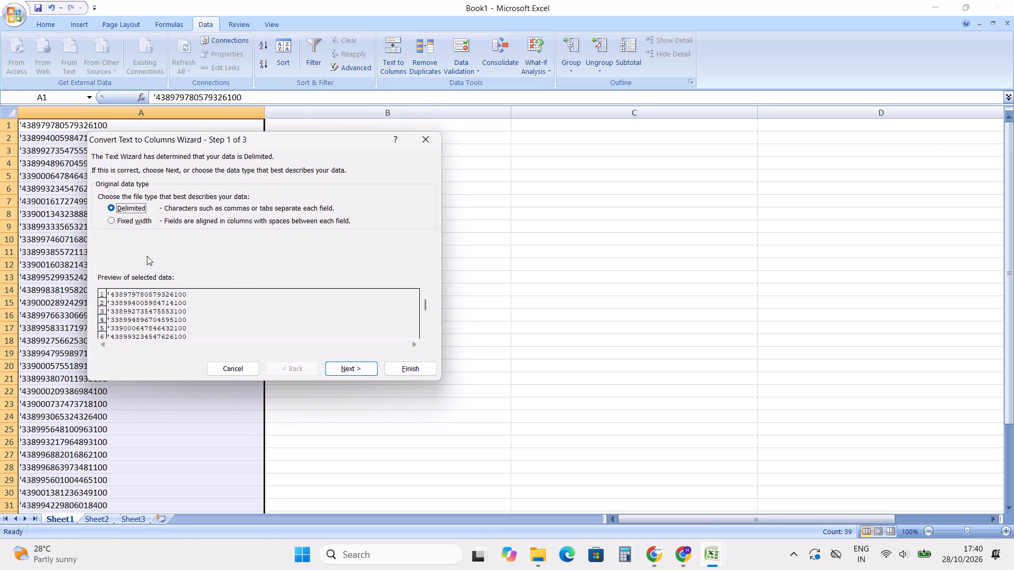
left_click(132, 216)
left_click(343, 371)
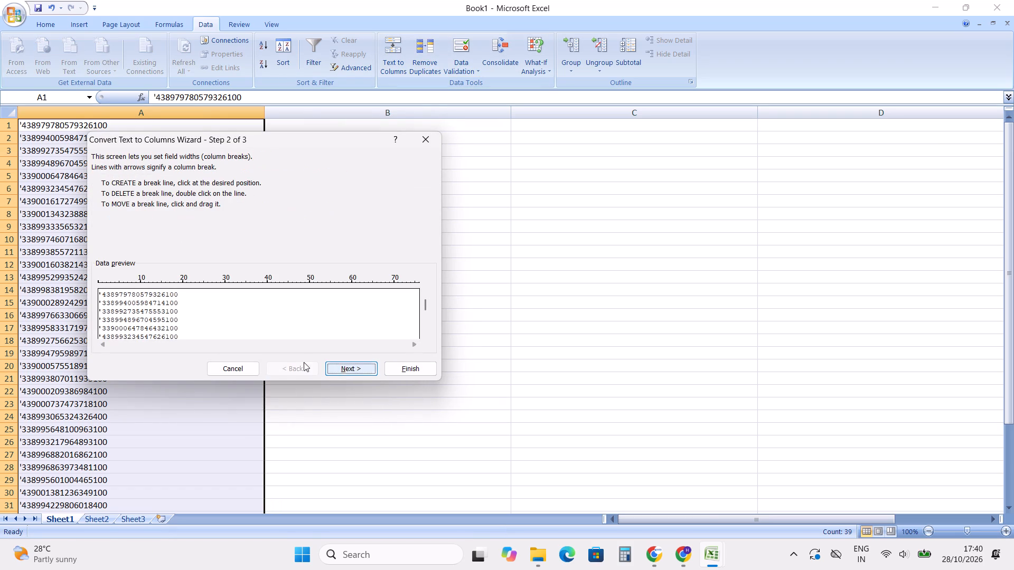
left_click(101, 278)
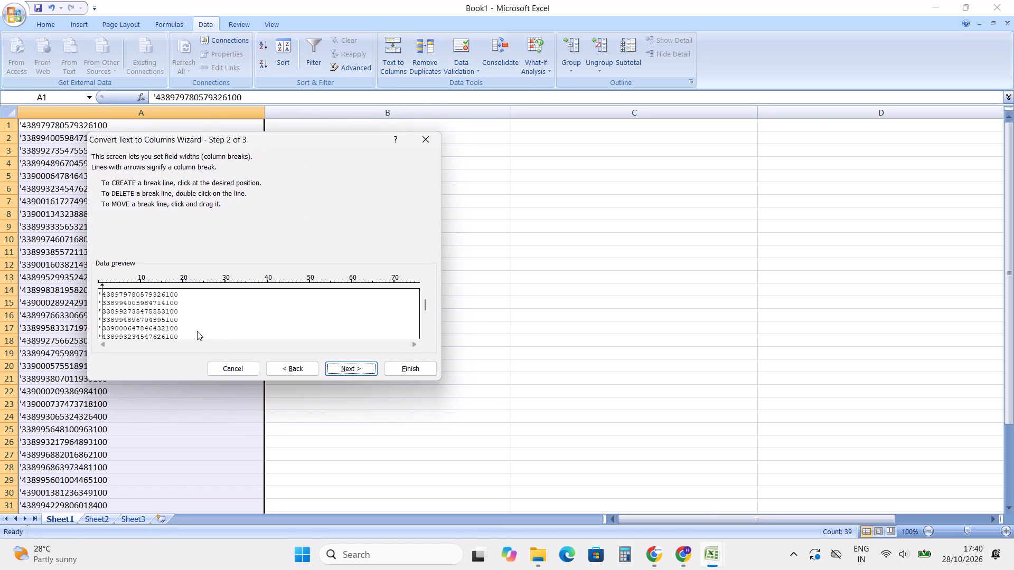
left_click(363, 368)
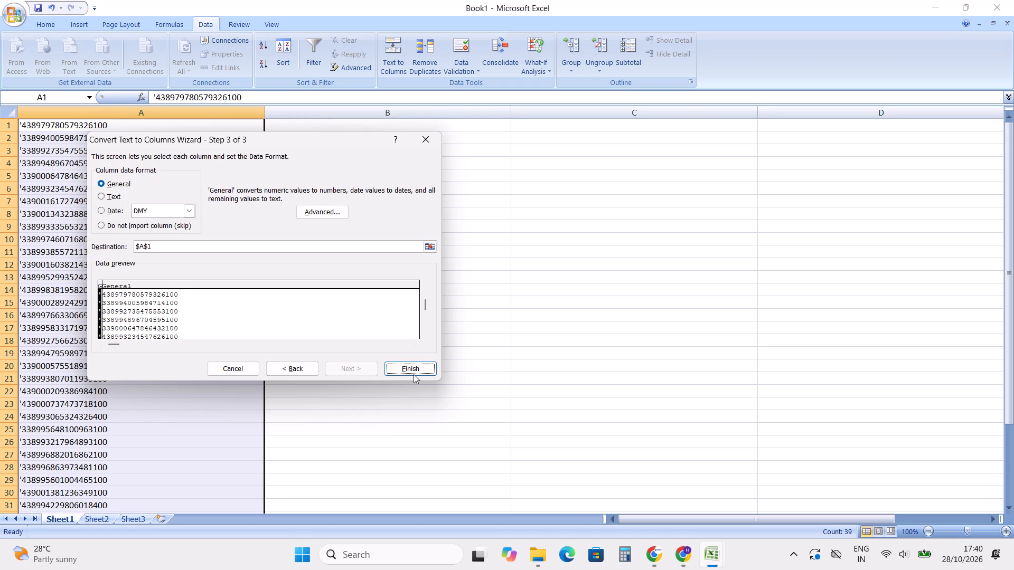
left_click(415, 373)
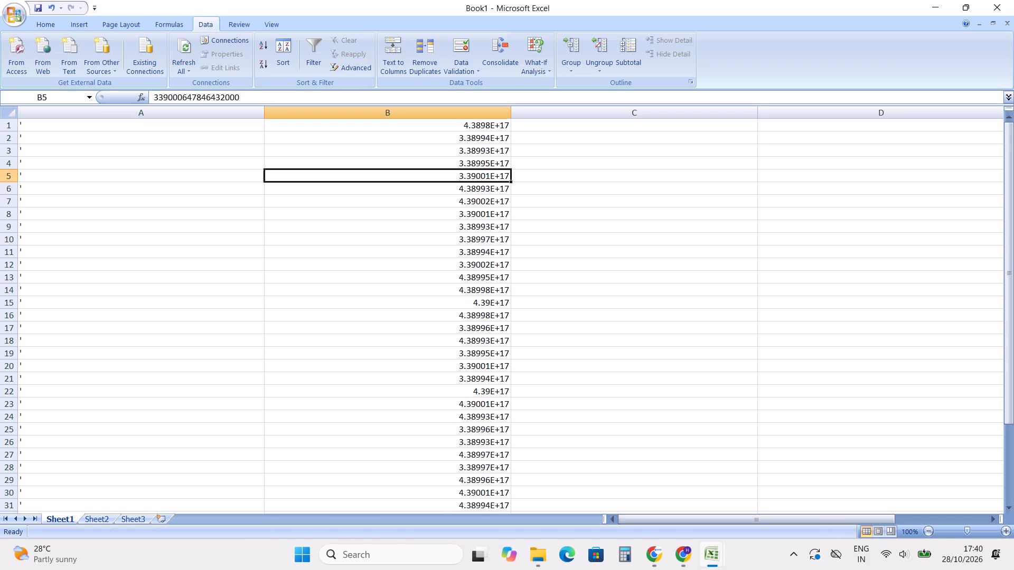
Format all the split-out IDs in column B as Number with no decimal places.
left_click(495, 173)
scroll(497, 173, "up", 12)
left_click(497, 123)
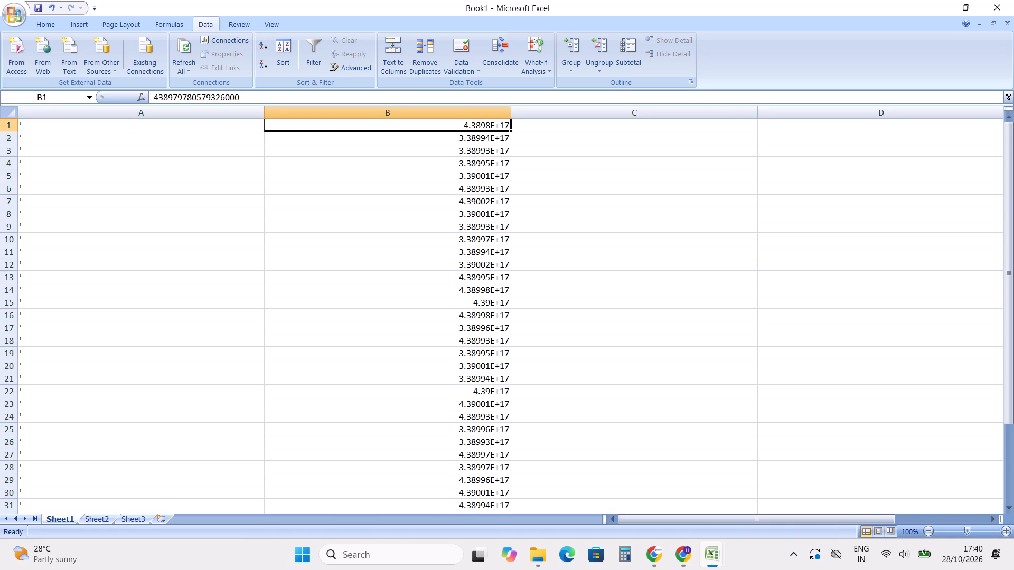
key("ctrl+shift+Down")
scroll(504, 309, "down", 15)
scroll(481, 313, "up", 16)
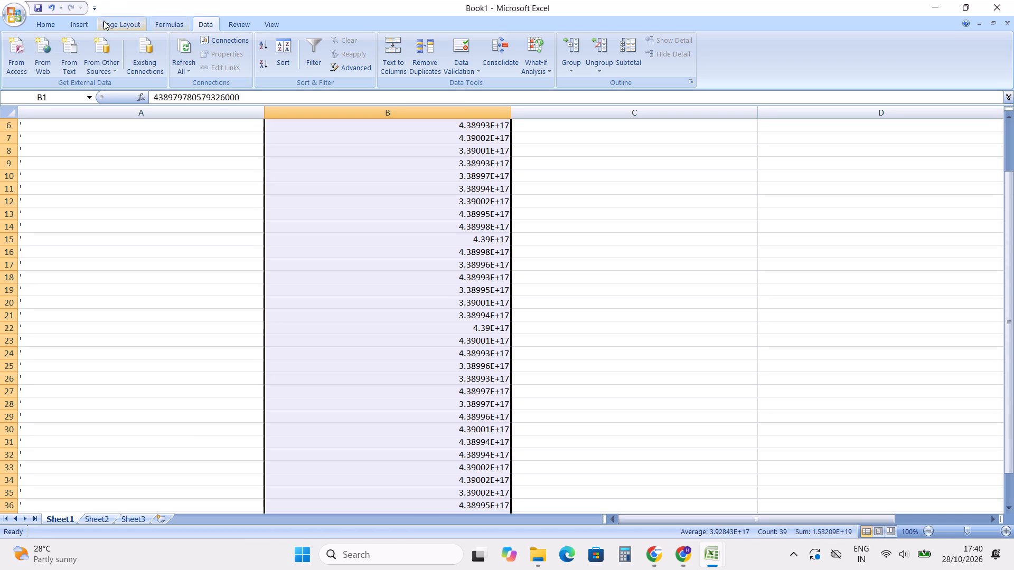
left_click(55, 24)
left_click(443, 47)
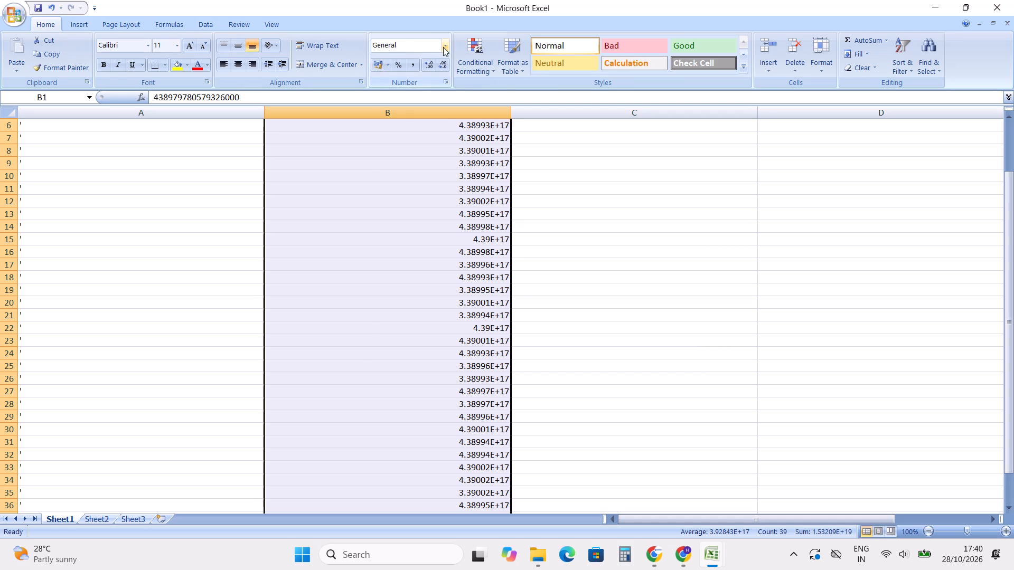
left_click(445, 87)
scroll(443, 232, "up", 11)
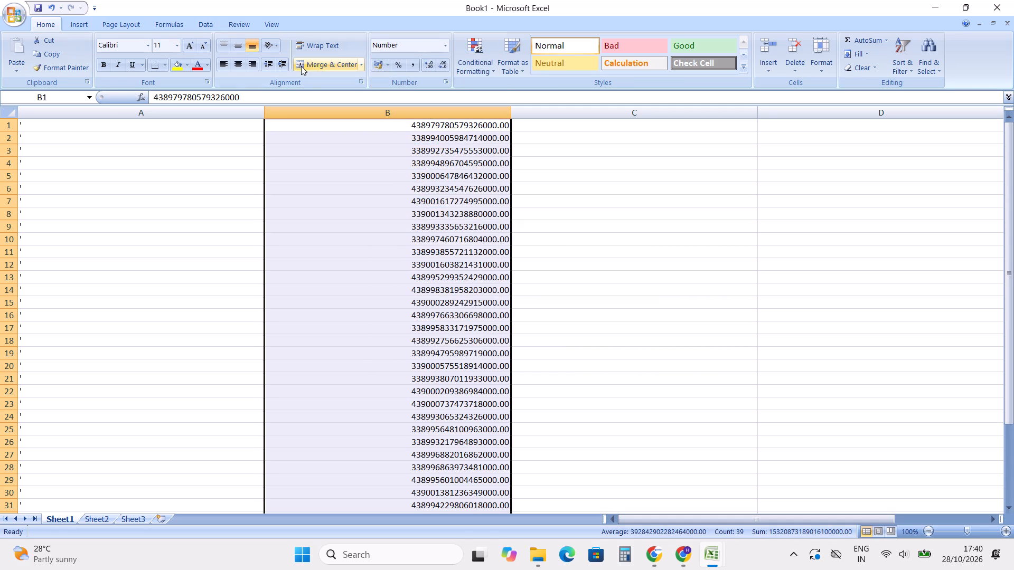
left_click(426, 69)
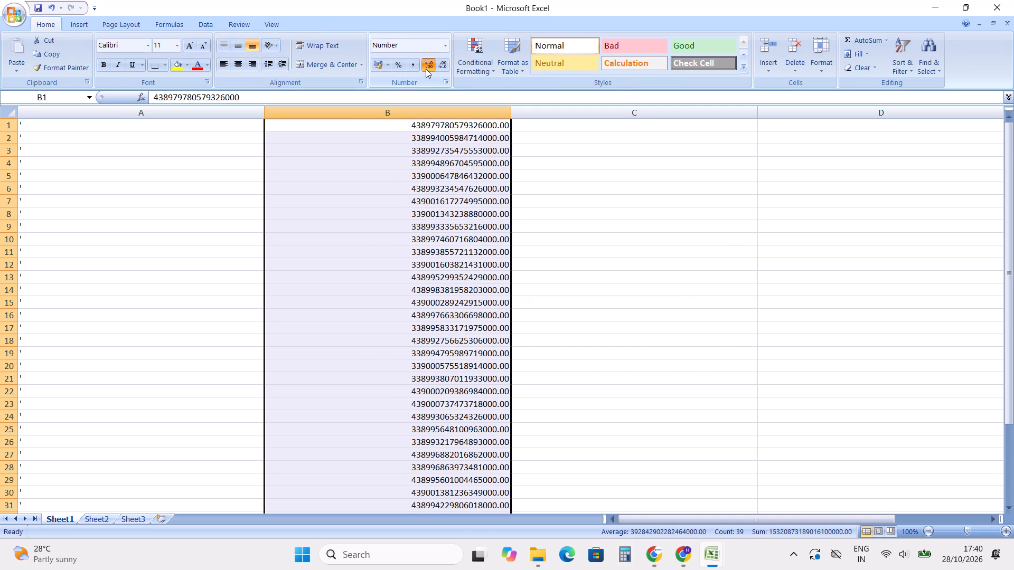
triple_click(443, 65)
scroll(451, 229, "up", 11)
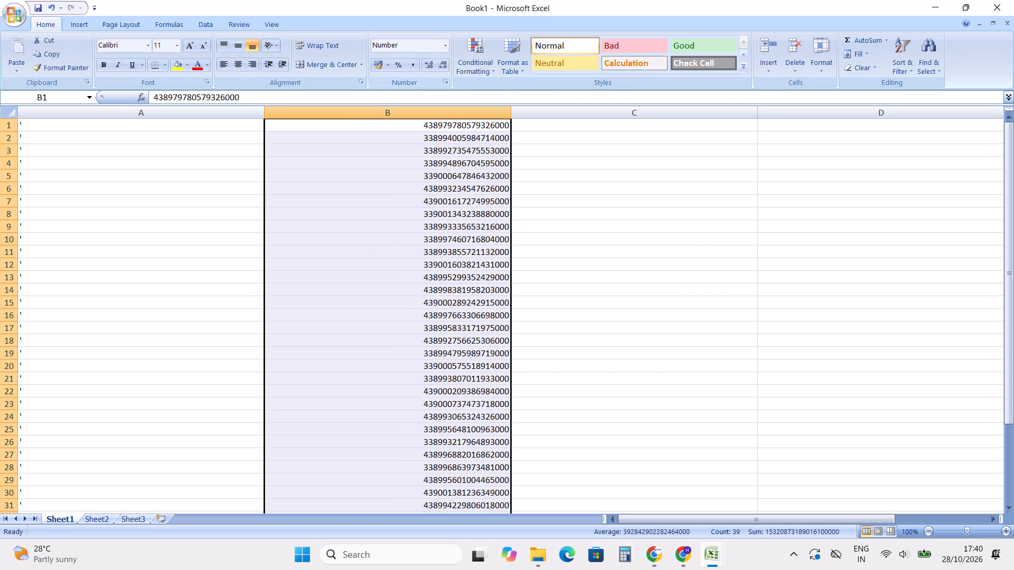
Copy all the formatted item IDs in column B, from B1 down to the last filled row.
scroll(458, 229, "up", 2)
left_click(467, 129)
key("ctrl+shift+Down")
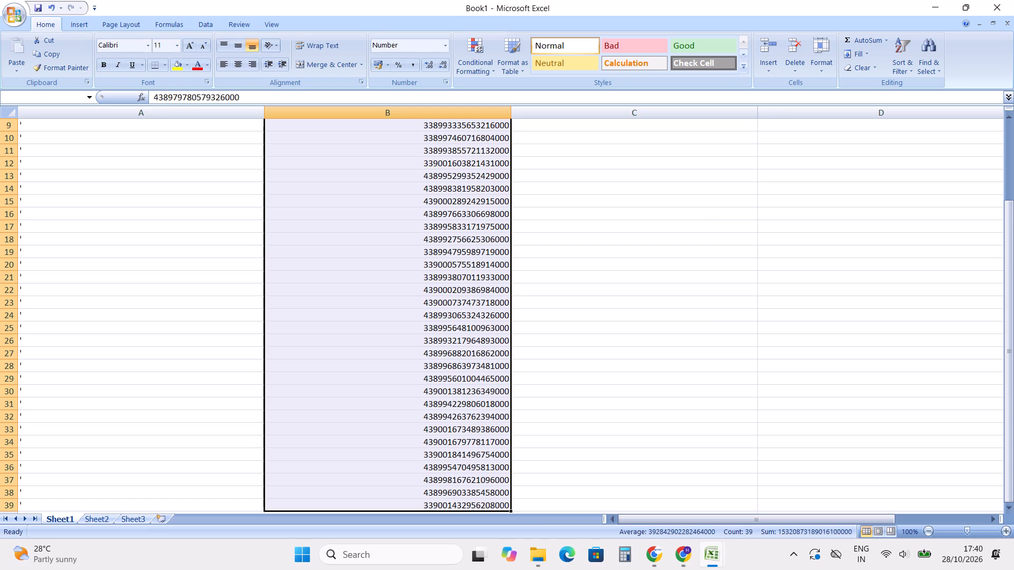
scroll(517, 280, "down", 4)
key("ctrl+c")
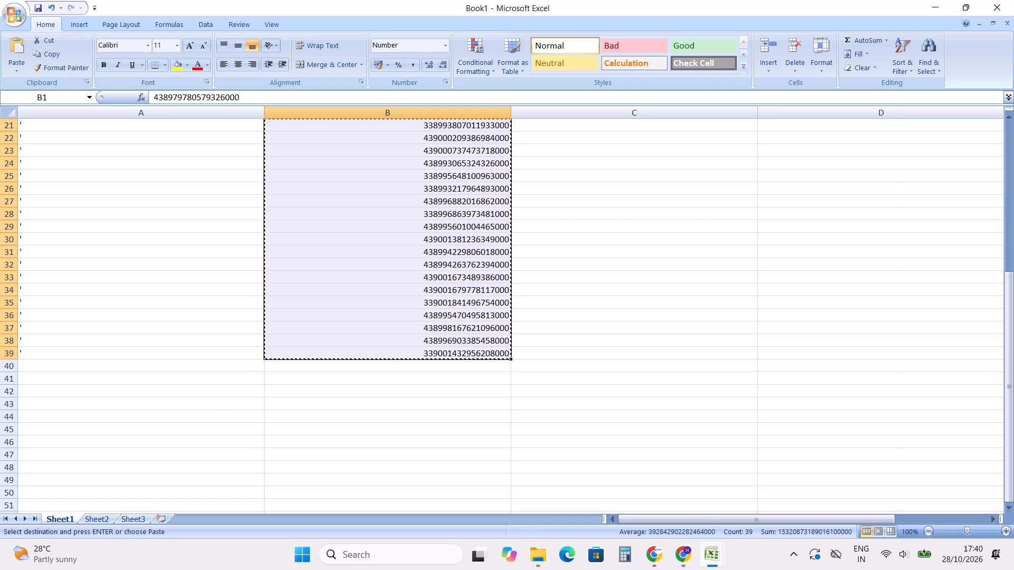
Switch to the Downloads folder in File Explorer and open the Order Item Id Template file.
key("alt+Tab")
key("alt+Tab")
key("alt+Tab")
key("alt+Tab")
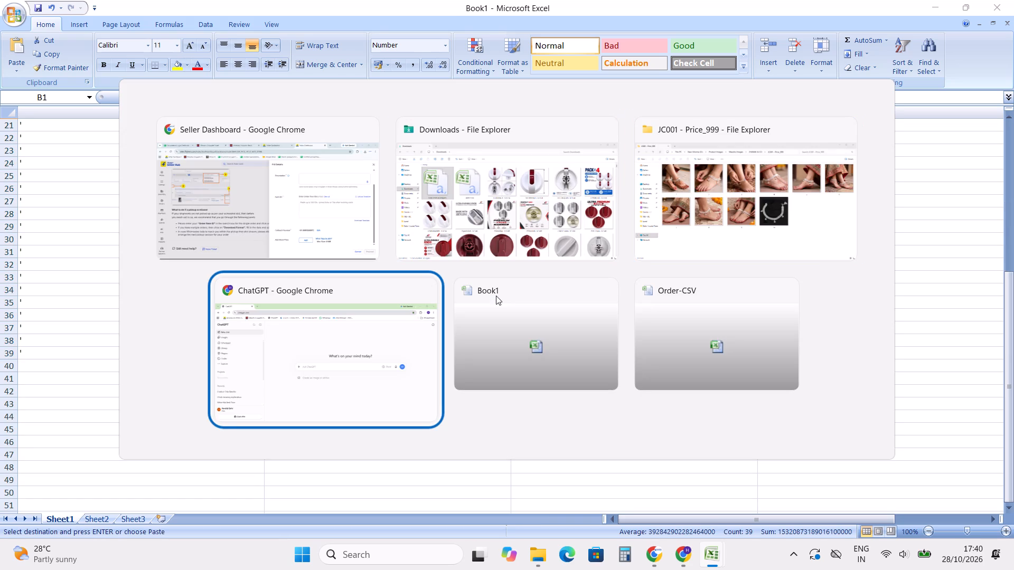
key("alt+Tab")
key("alt+Tab")
key("alt+Tab")
key("alt+Tab")
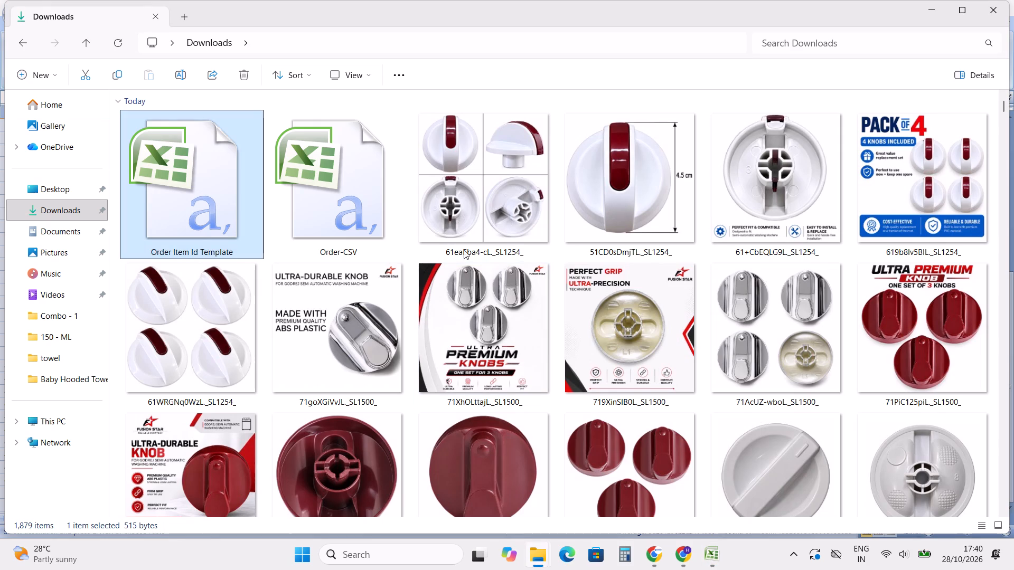
scroll(362, 235, "up", 8)
triple_click(233, 182)
Delete all the old IDs below the Order Item ID header and widen column A.
scroll(177, 221, "up", 4)
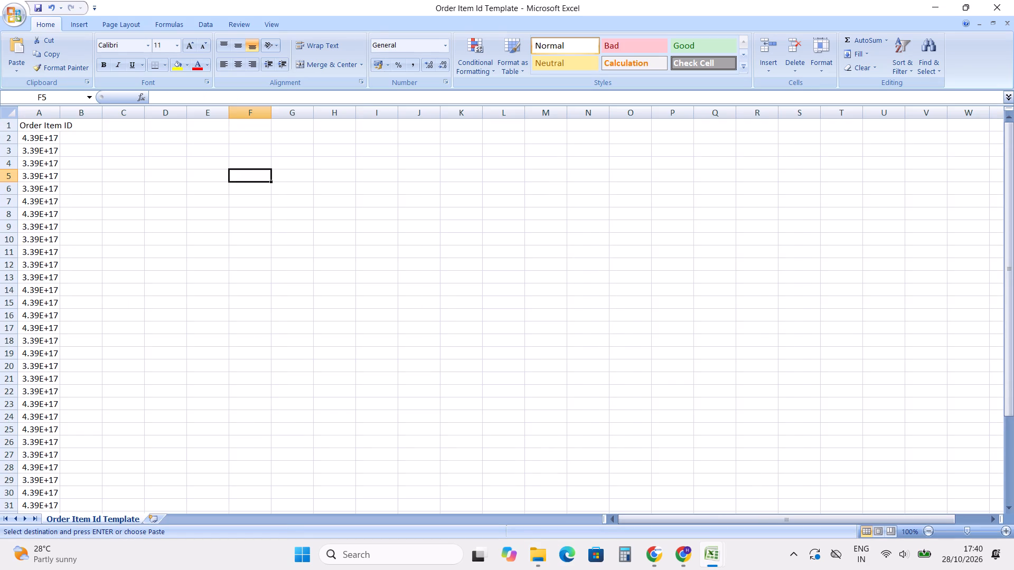
scroll(87, 186, "up", 5)
left_click(30, 141)
key("ctrl+shift+Down")
key("Delete")
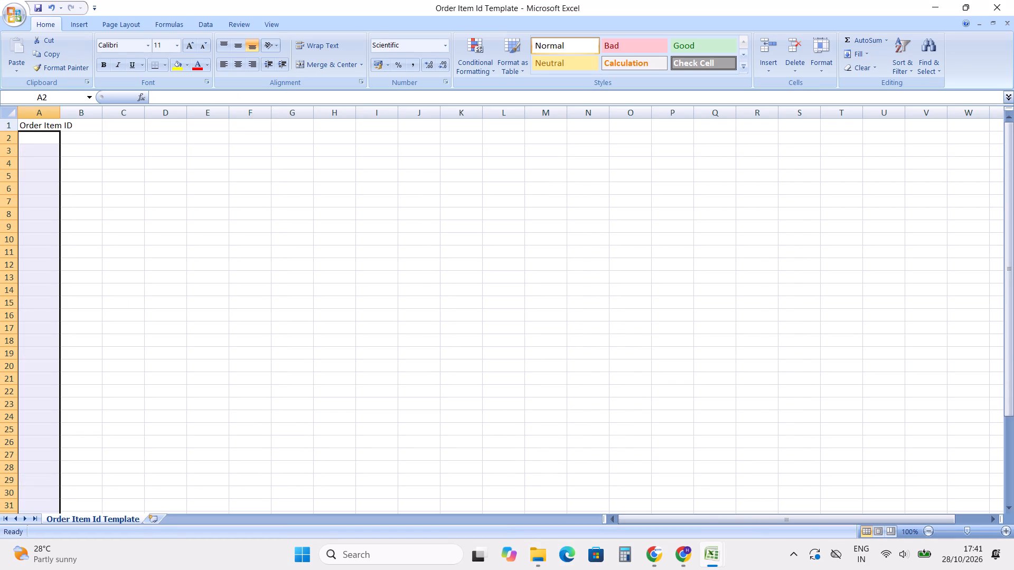
key("Down")
key("Up")
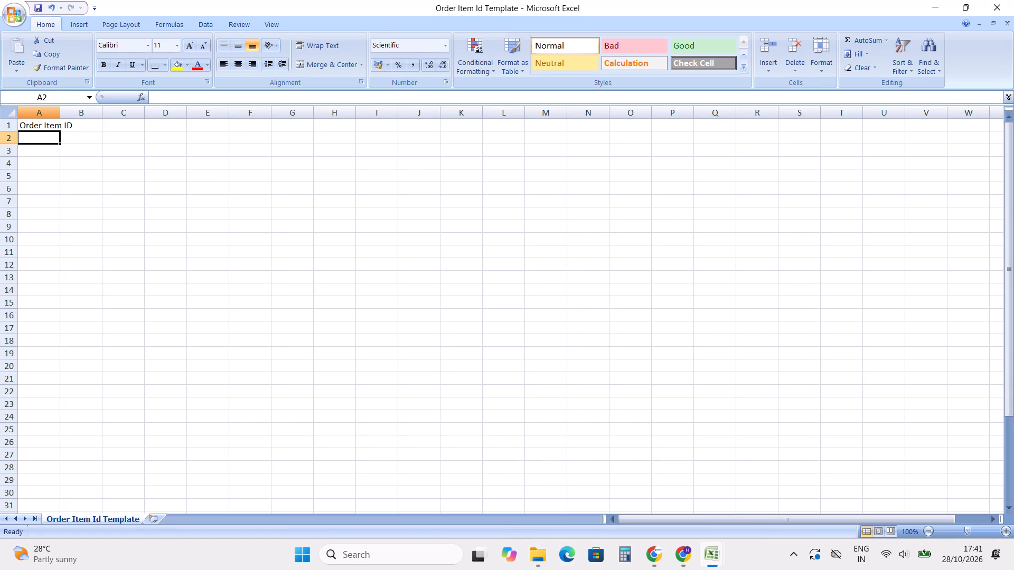
left_click_drag(63, 115, 214, 135)
Copy the formatted item IDs from Book1 again and paste them under the Order Item ID header, starting at A2.
left_click(89, 136)
key("ctrl+v")
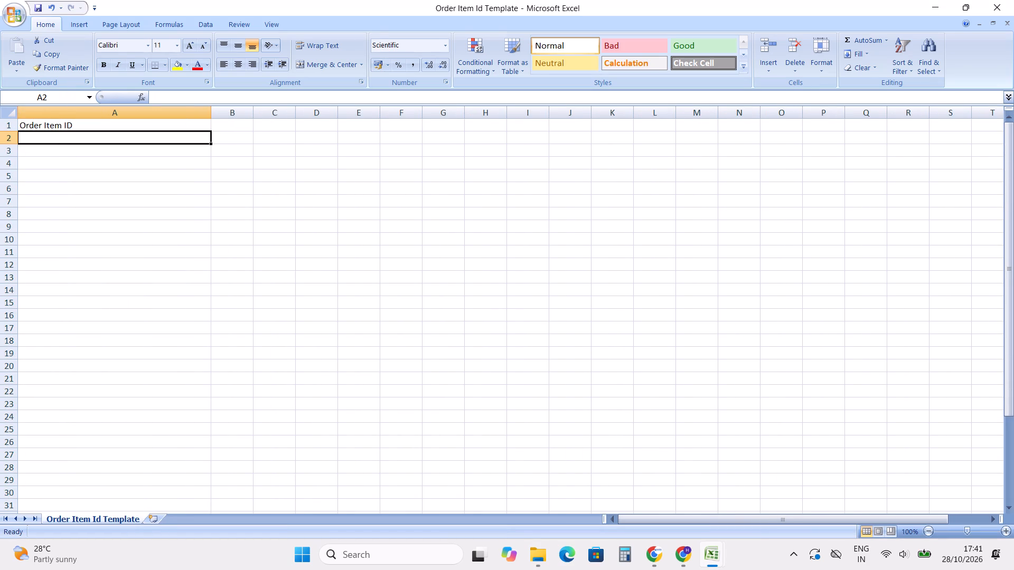
key("alt+Tab")
key("alt+Tab")
key("alt+Tab")
key("alt+Tab")
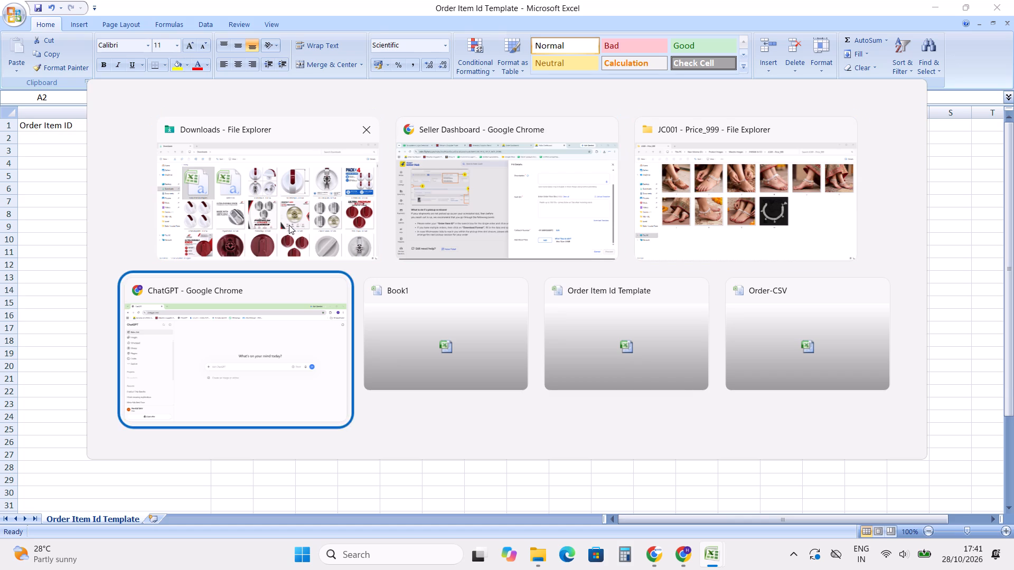
key("alt+Tab")
key("ctrl+c")
key("alt+Tab")
key("alt+Tab")
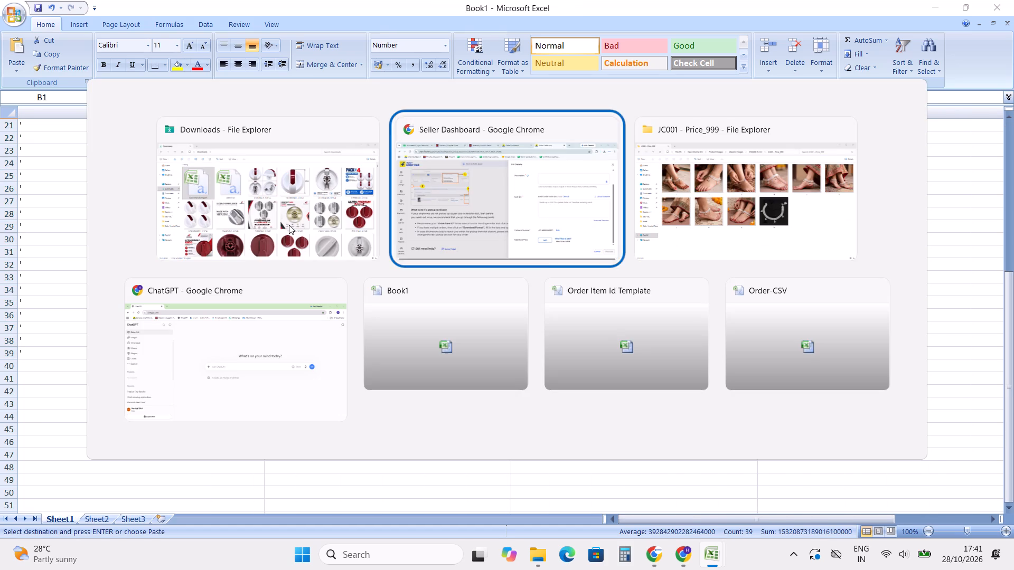
key("alt+Tab")
key("alt+Tab")
key("alt+Tab")
key("alt+Tab")
key("ctrl+v")
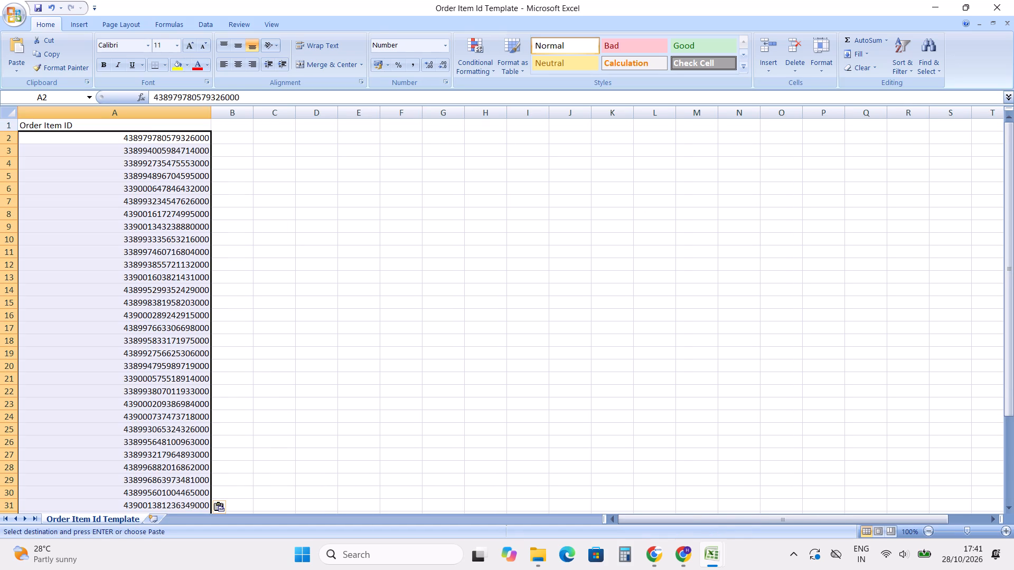
Save the Order Item Id Template with its changes, keeping the CSV format, and close the file.
key("ctrl+s")
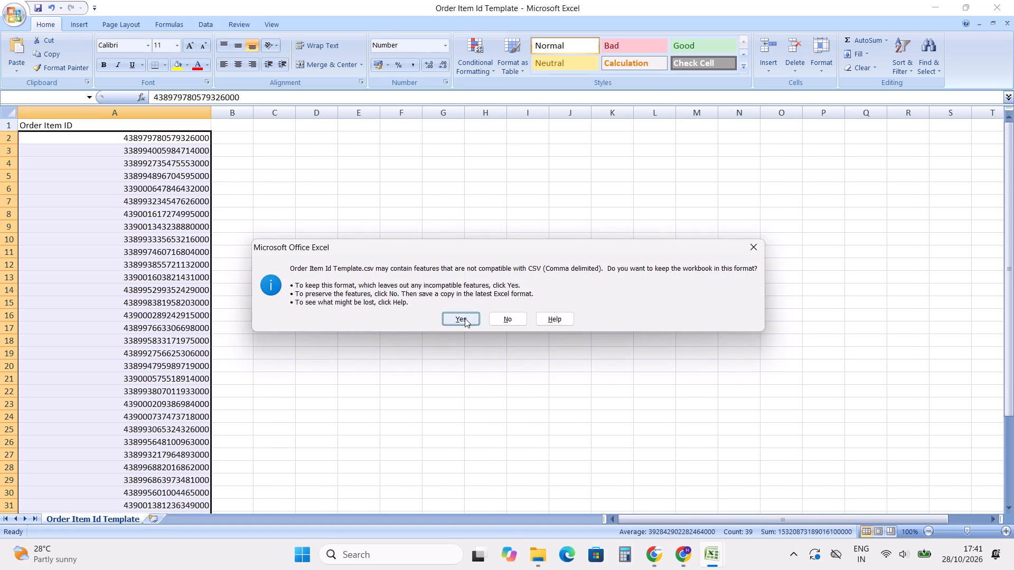
left_click(501, 321)
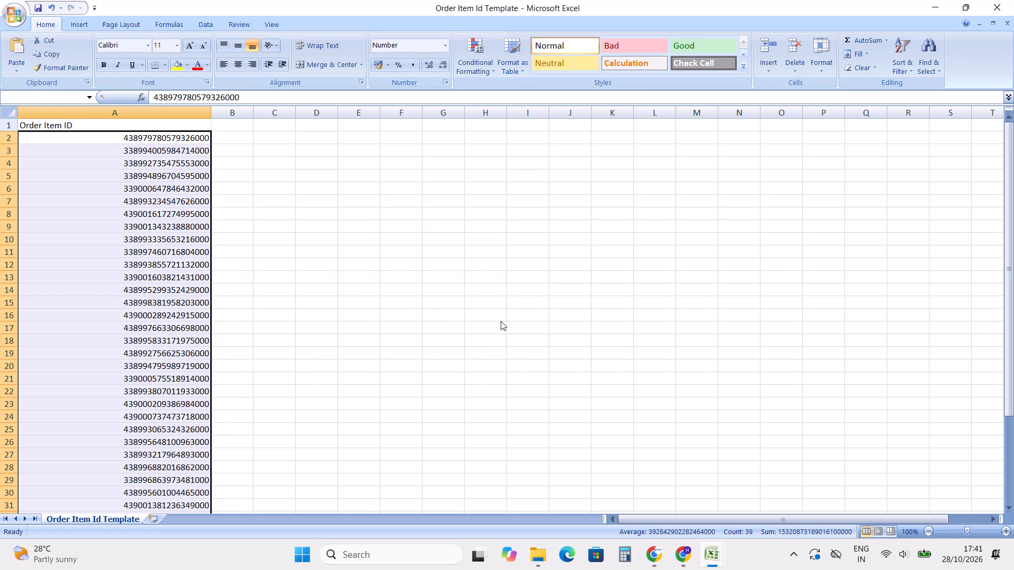
left_click(457, 315)
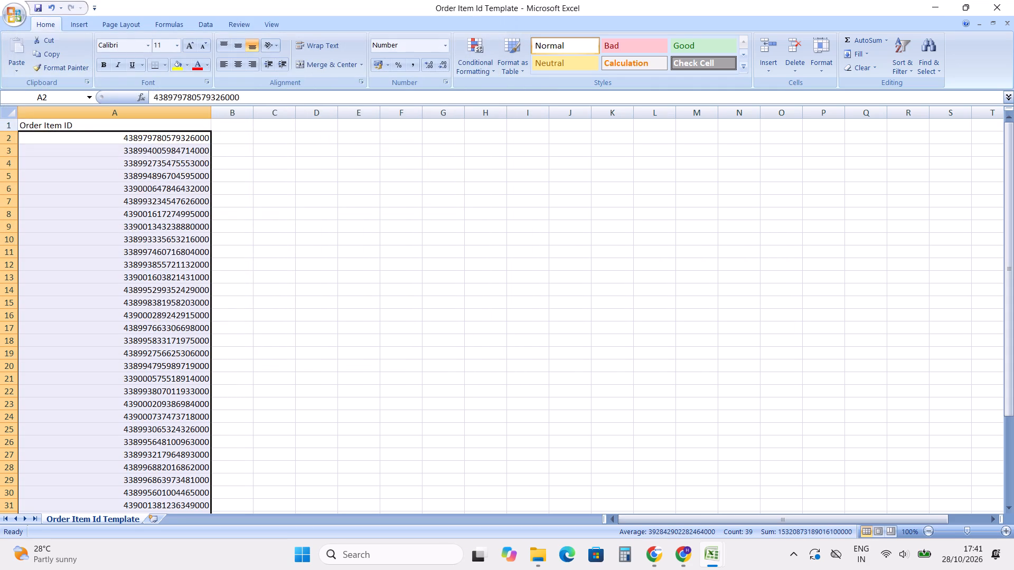
key("ctrl+s")
left_click(461, 319)
scroll(272, 264, "up", 15)
left_click(1013, 0)
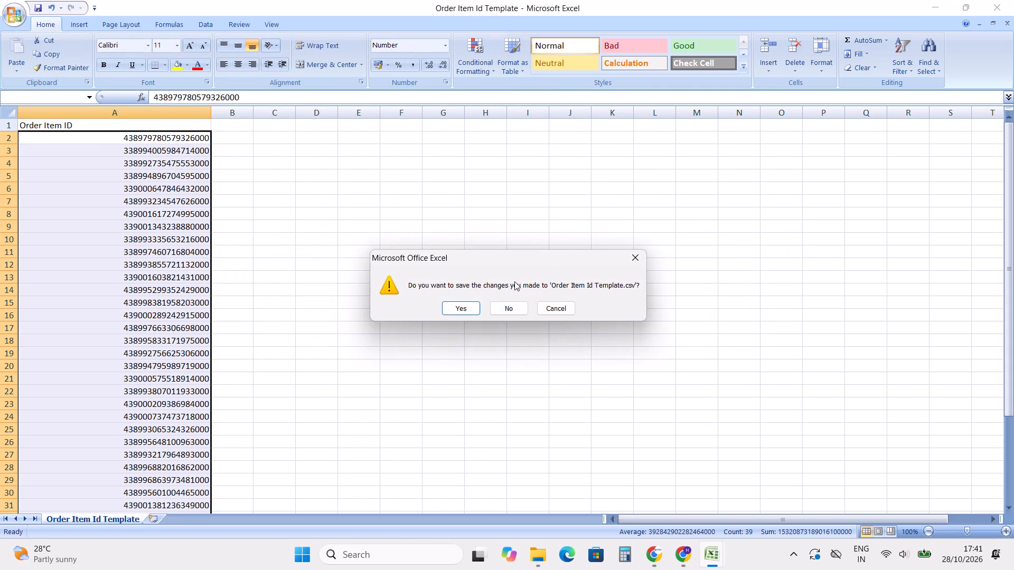
left_click(468, 302)
left_click(454, 319)
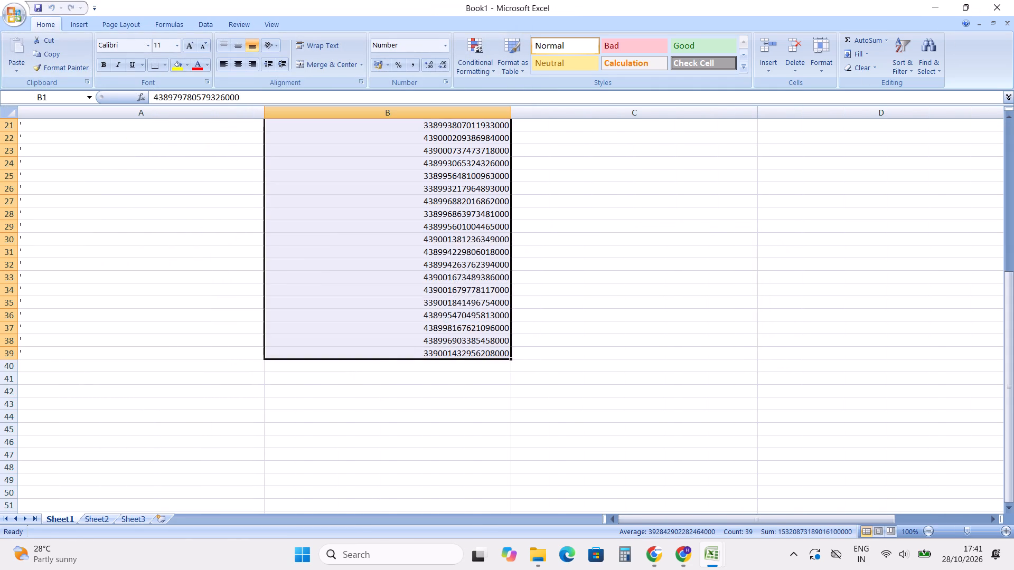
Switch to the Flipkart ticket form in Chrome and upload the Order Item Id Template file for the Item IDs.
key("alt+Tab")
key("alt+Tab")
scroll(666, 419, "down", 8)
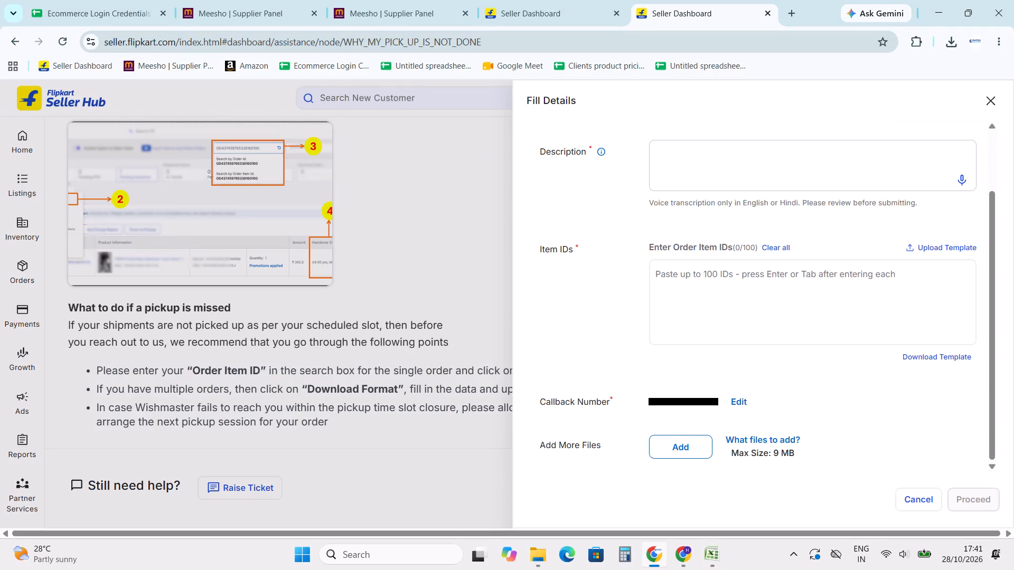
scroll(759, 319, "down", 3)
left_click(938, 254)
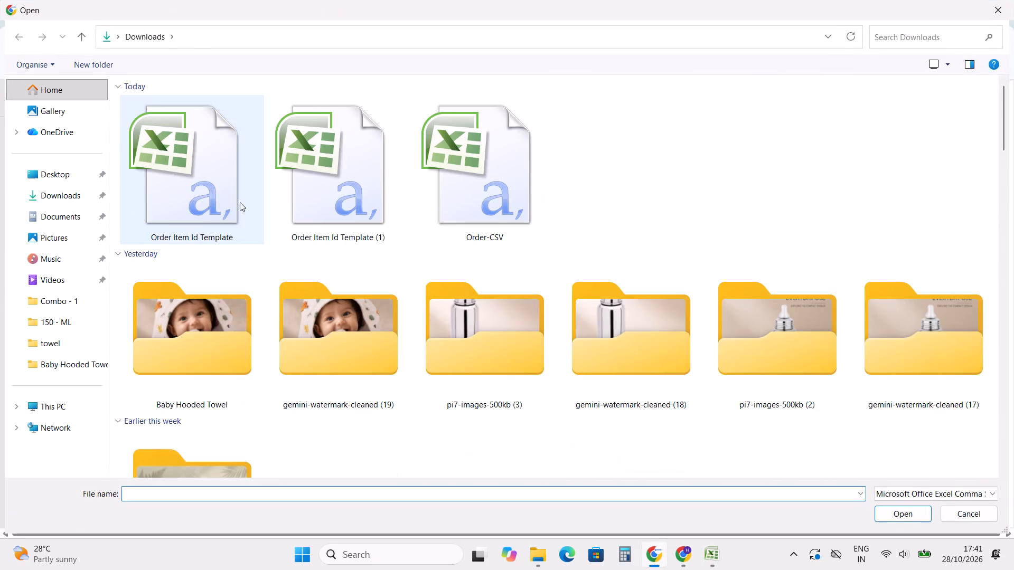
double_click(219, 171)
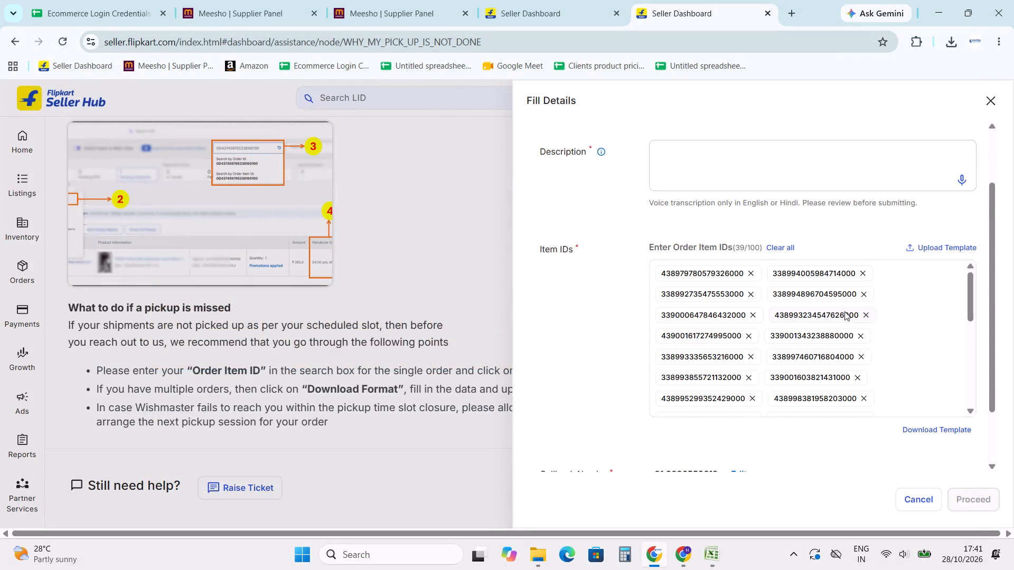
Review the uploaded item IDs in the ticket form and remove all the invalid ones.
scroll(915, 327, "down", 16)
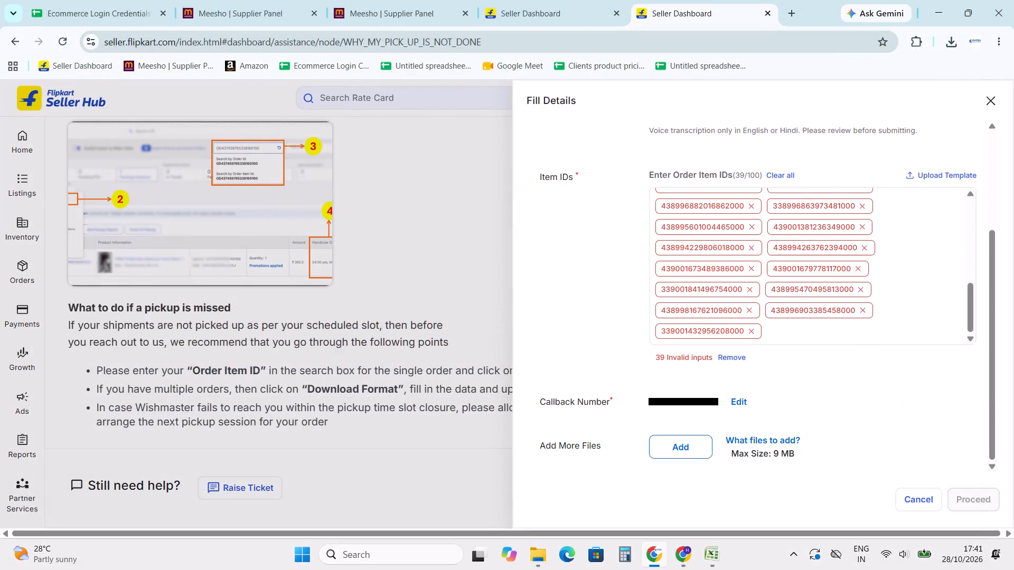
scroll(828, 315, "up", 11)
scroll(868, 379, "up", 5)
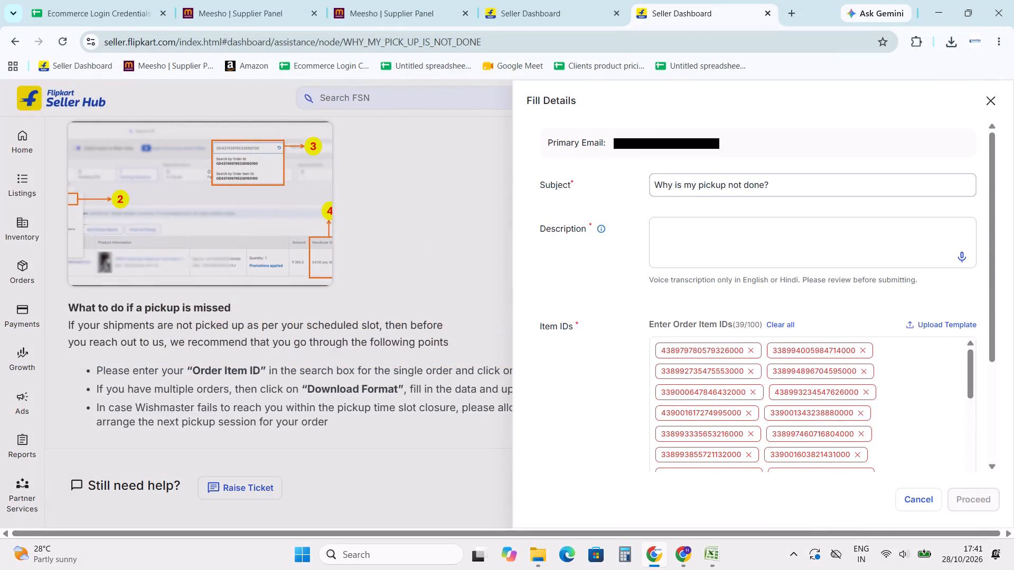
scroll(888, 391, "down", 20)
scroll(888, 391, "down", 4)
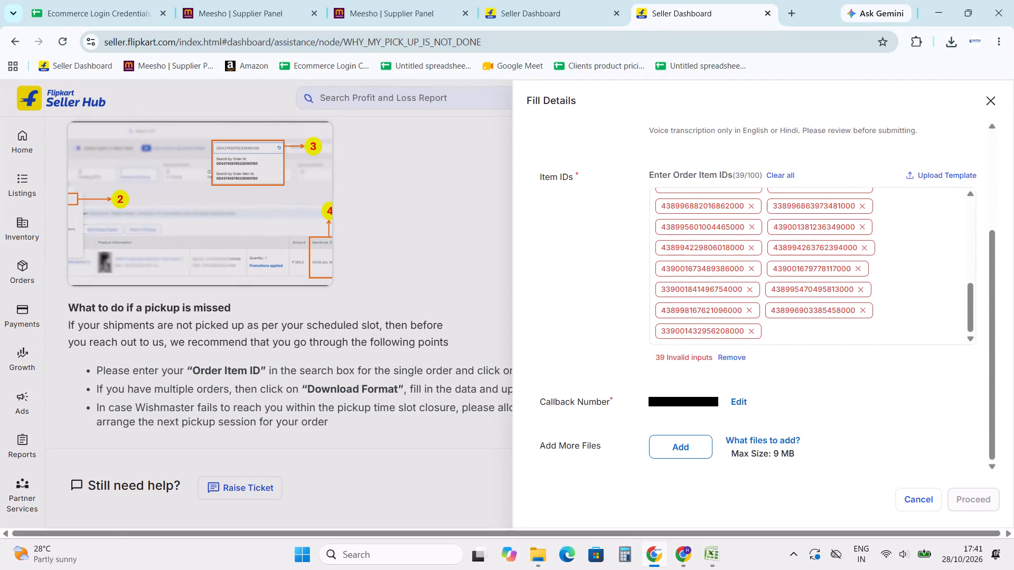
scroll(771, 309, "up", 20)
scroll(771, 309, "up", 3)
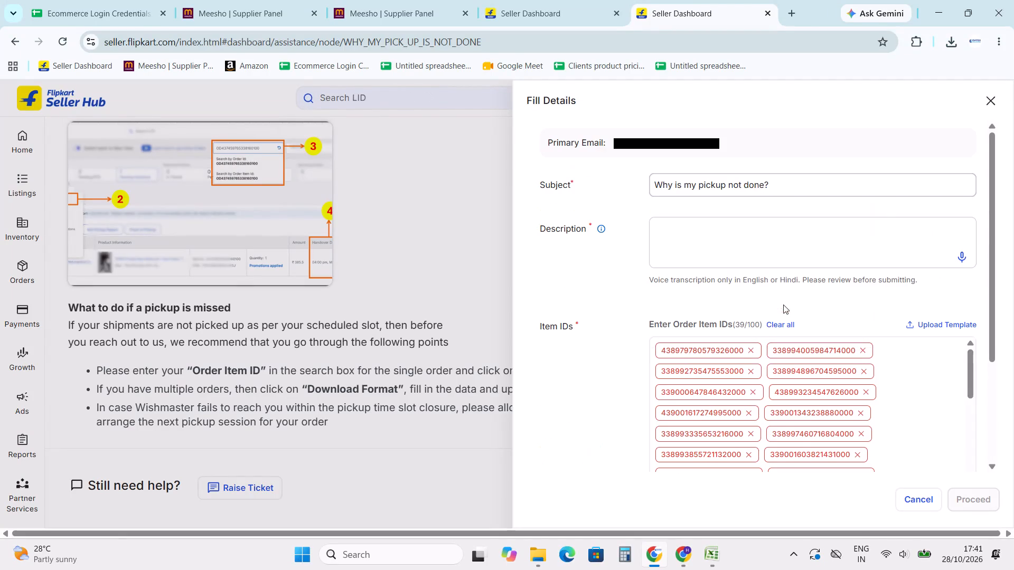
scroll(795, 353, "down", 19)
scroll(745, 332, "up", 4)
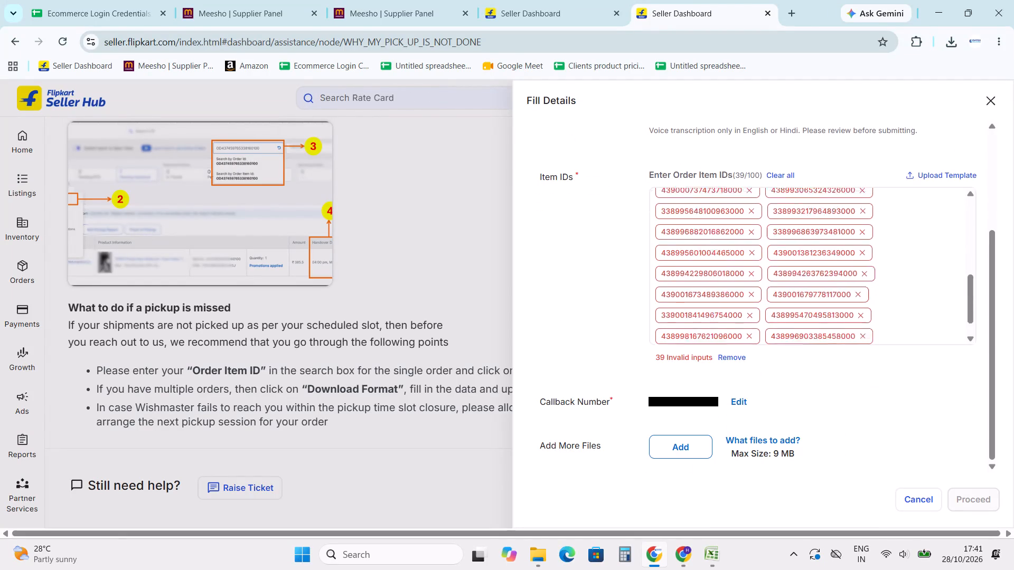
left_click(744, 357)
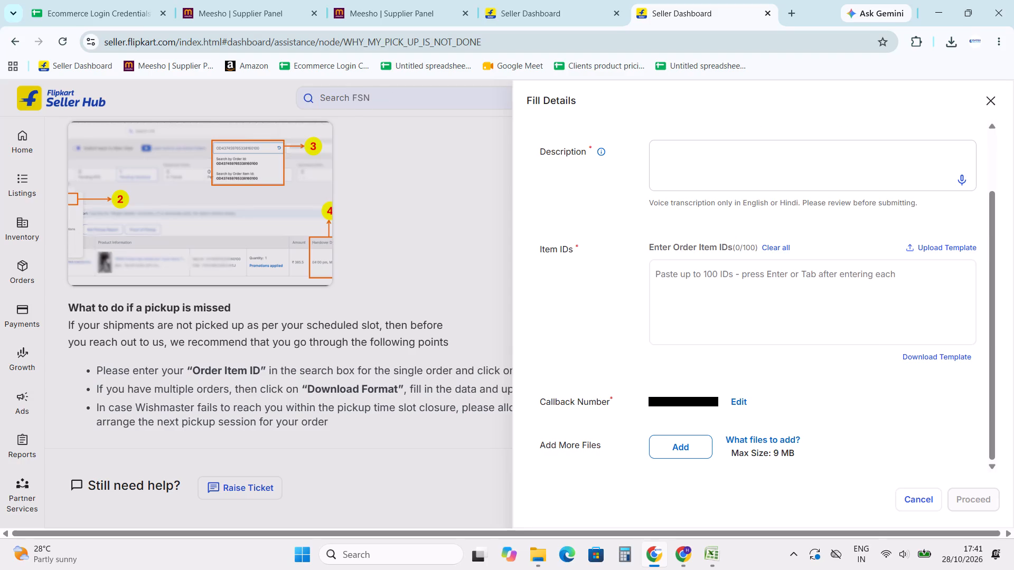
Examine the order IDs in the To Dispatch list on the Flipkart Forward Orders page.
left_click(722, 296)
key("alt+Tab")
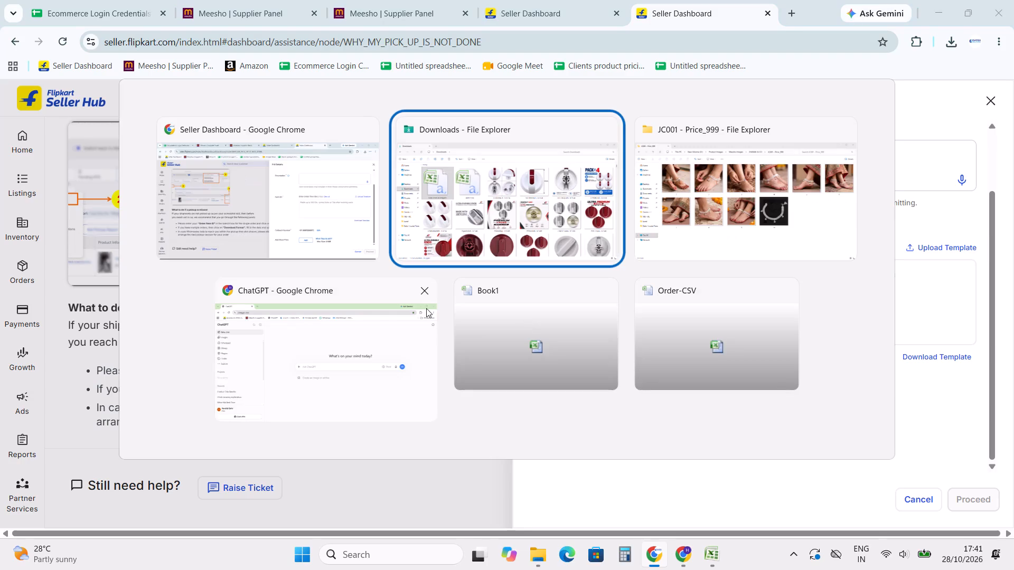
key("alt+Tab")
key("alt+Tab")
key("alt+Tab")
key("alt+Tab")
key("alt+Tab")
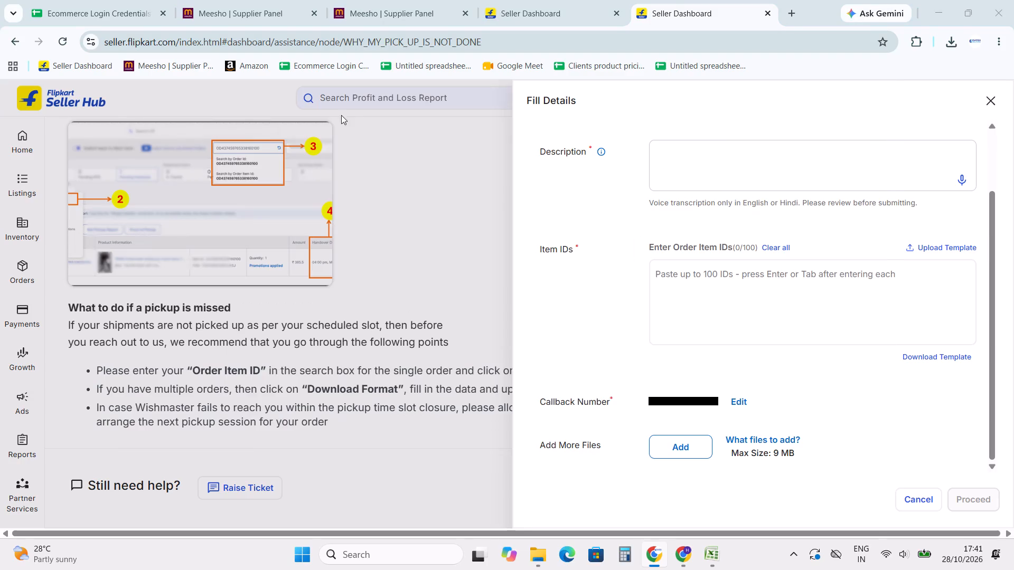
left_click(518, 0)
scroll(371, 321, "down", 8)
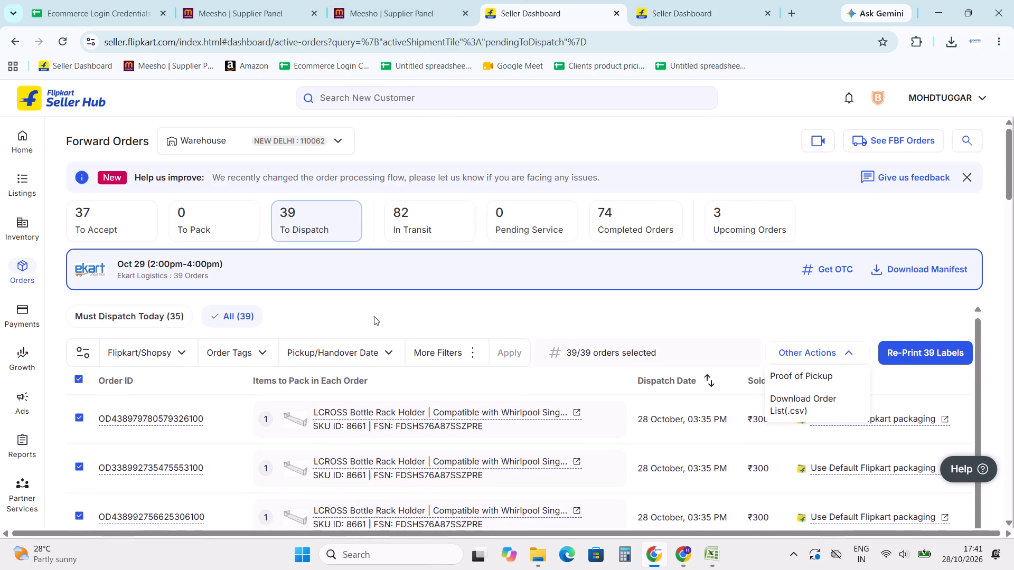
scroll(374, 316, "down", 20)
scroll(374, 316, "down", 1)
Switch to the Order-CSV workbook and examine the full order item ID in cell C2.
left_click(706, 562)
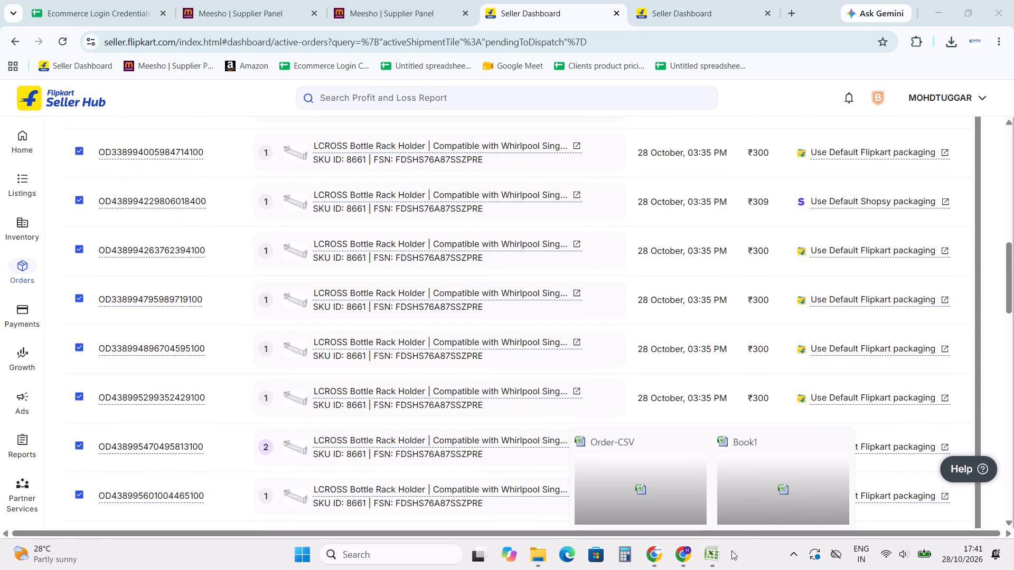
left_click(594, 460)
scroll(407, 285, "up", 20)
scroll(407, 285, "up", 3)
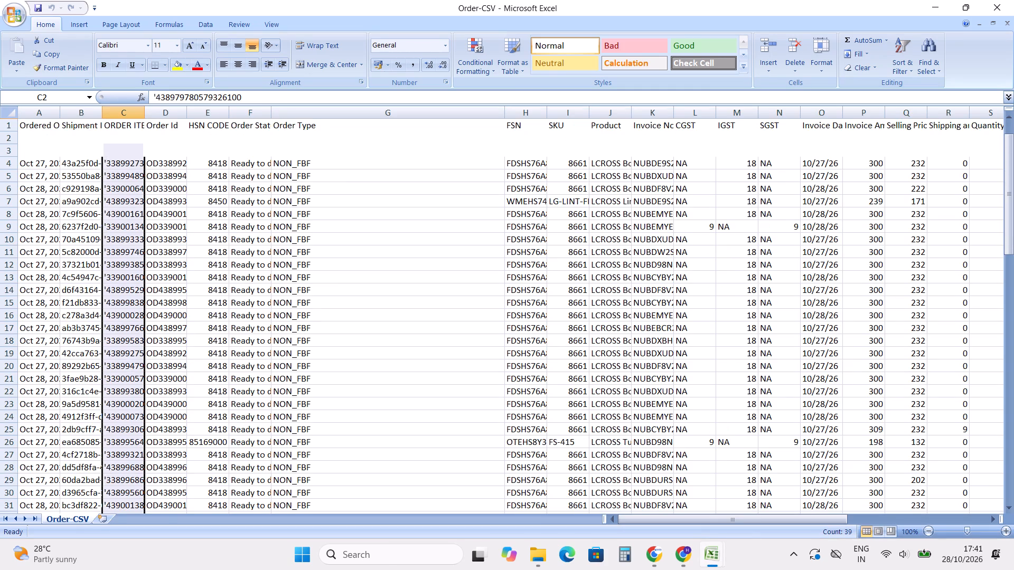
scroll(406, 309, "up", 10)
double_click(126, 138)
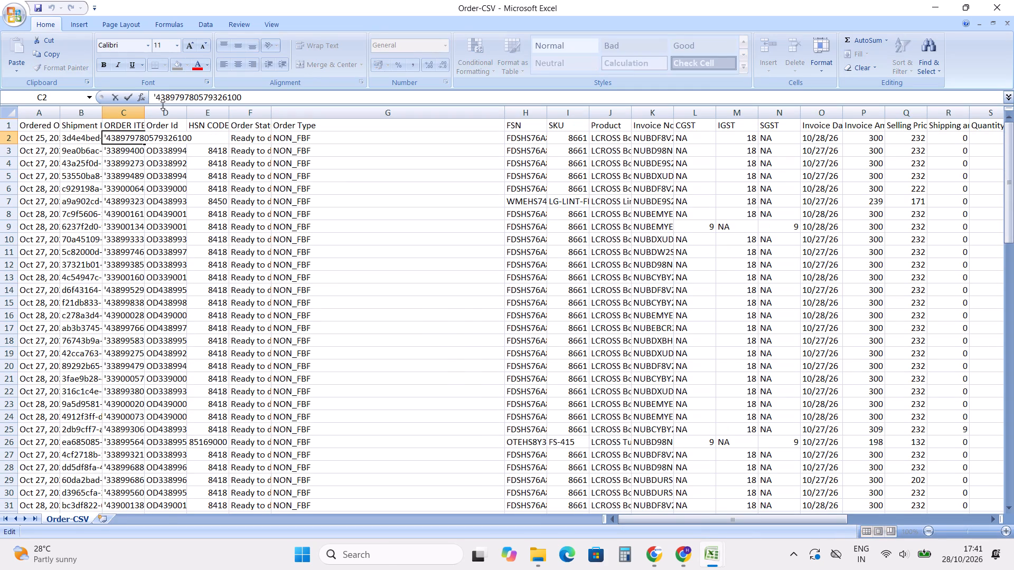
left_click(157, 96)
key("Escape")
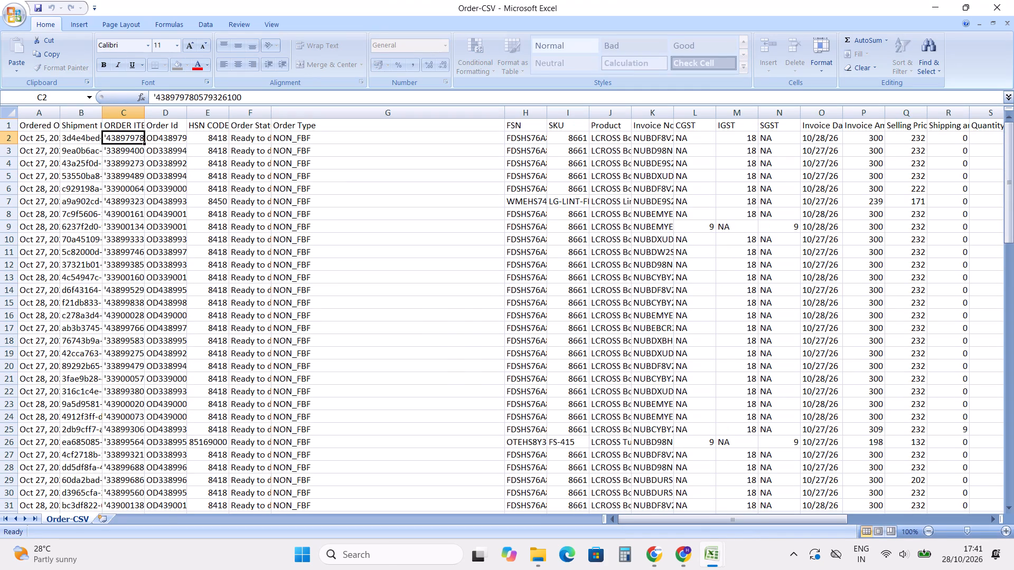
scroll(123, 205, "down", 10)
scroll(130, 236, "up", 15)
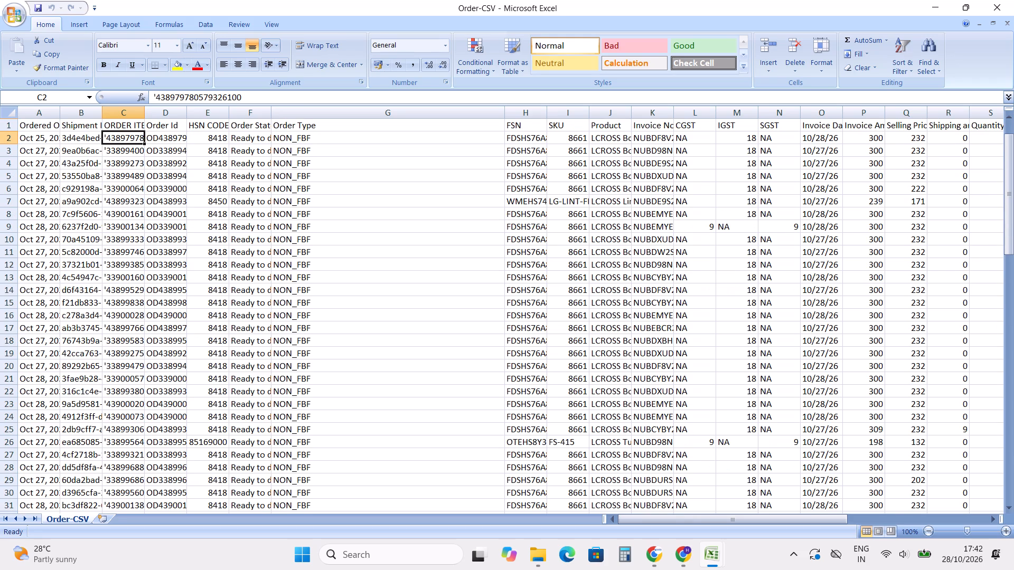
scroll(136, 243, "up", 5)
Copy the order item IDs from C2 down to C40 and paste them in the empty area starting at K56.
key("ctrl+shift+Down")
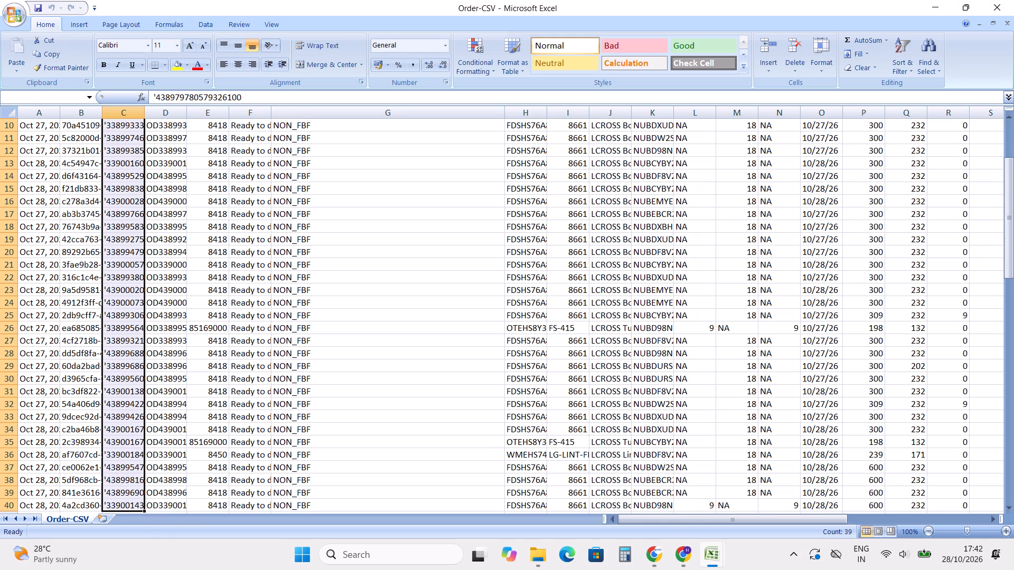
scroll(107, 278, "down", 4)
scroll(121, 277, "up", 20)
scroll(121, 277, "up", 6)
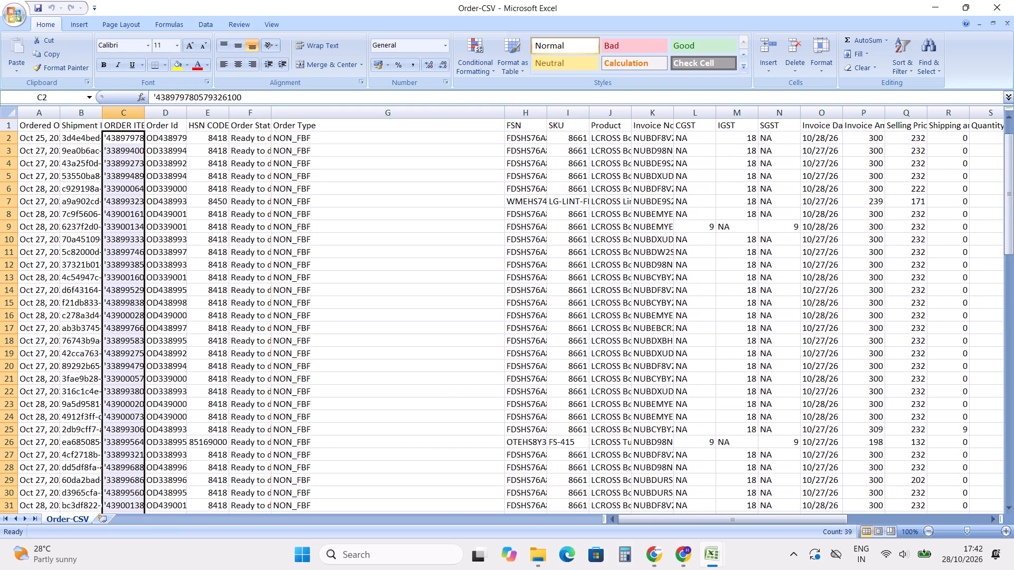
key("ctrl+c")
scroll(527, 420, "down", 14)
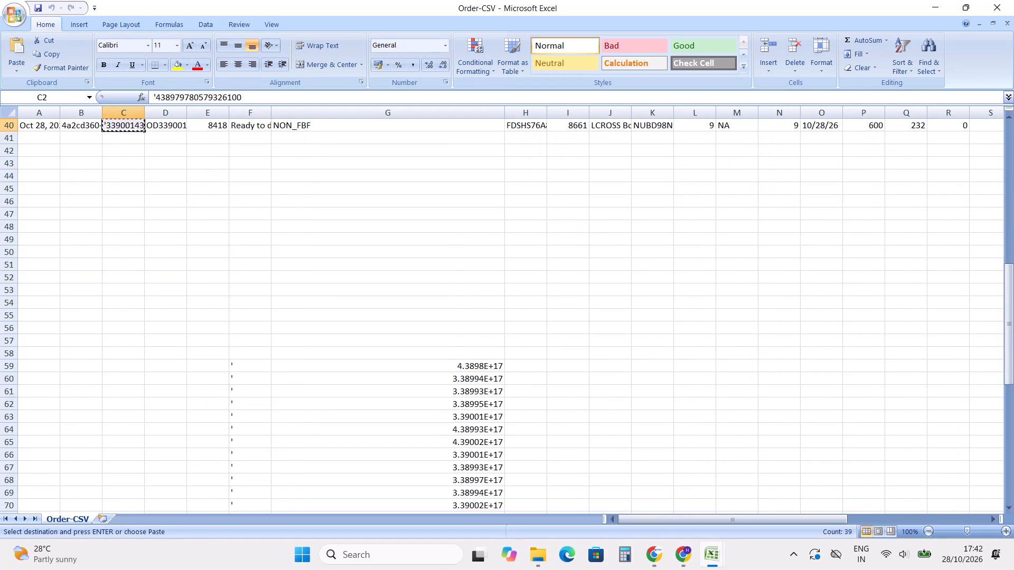
scroll(534, 417, "down", 6)
scroll(661, 327, "up", 6)
left_click(661, 292)
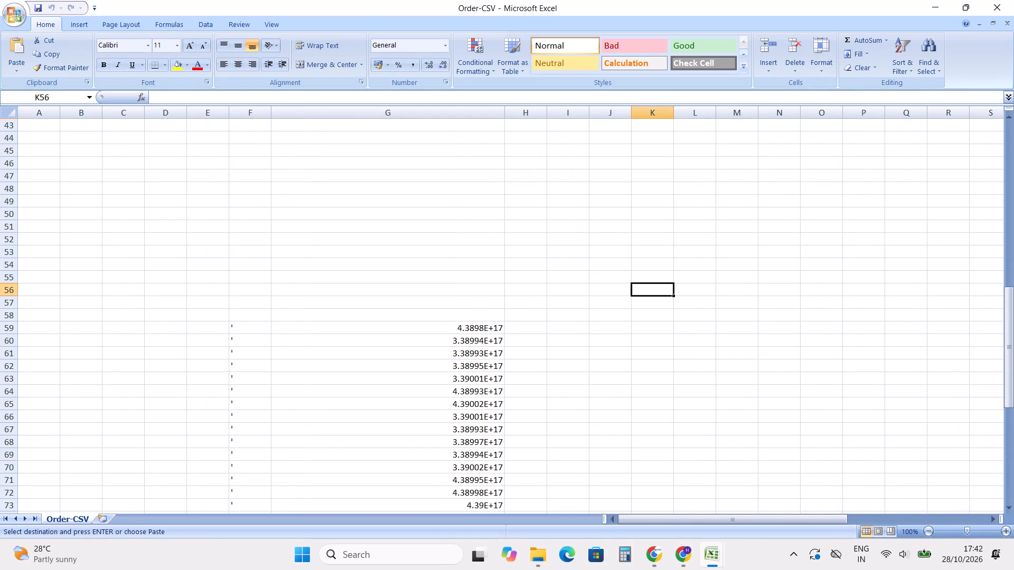
key("ctrl+v")
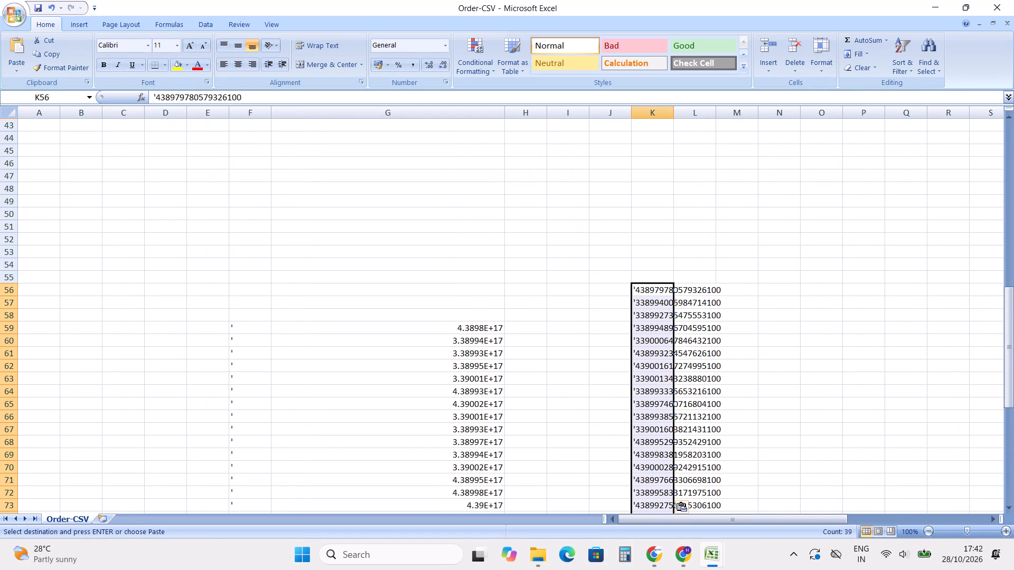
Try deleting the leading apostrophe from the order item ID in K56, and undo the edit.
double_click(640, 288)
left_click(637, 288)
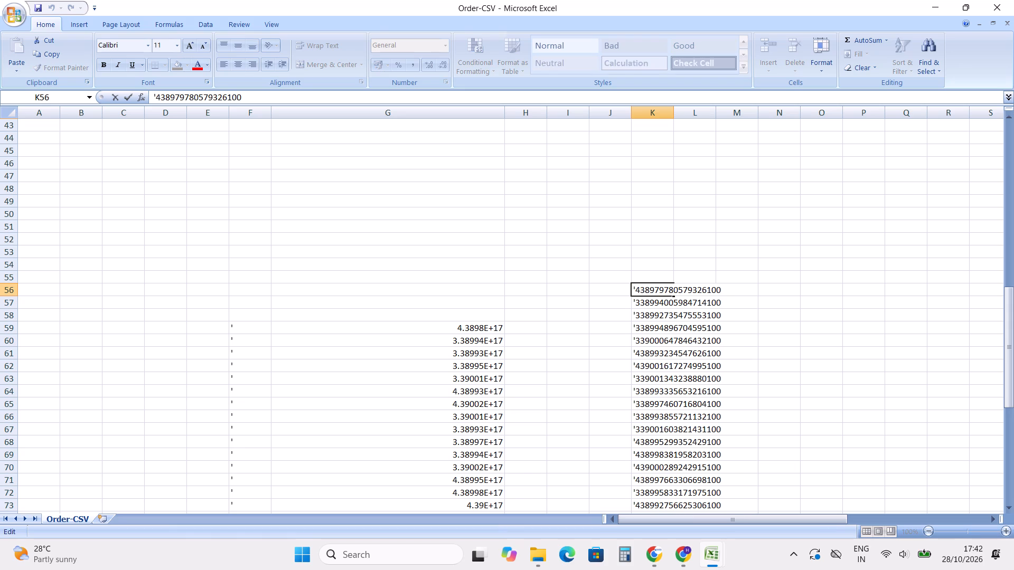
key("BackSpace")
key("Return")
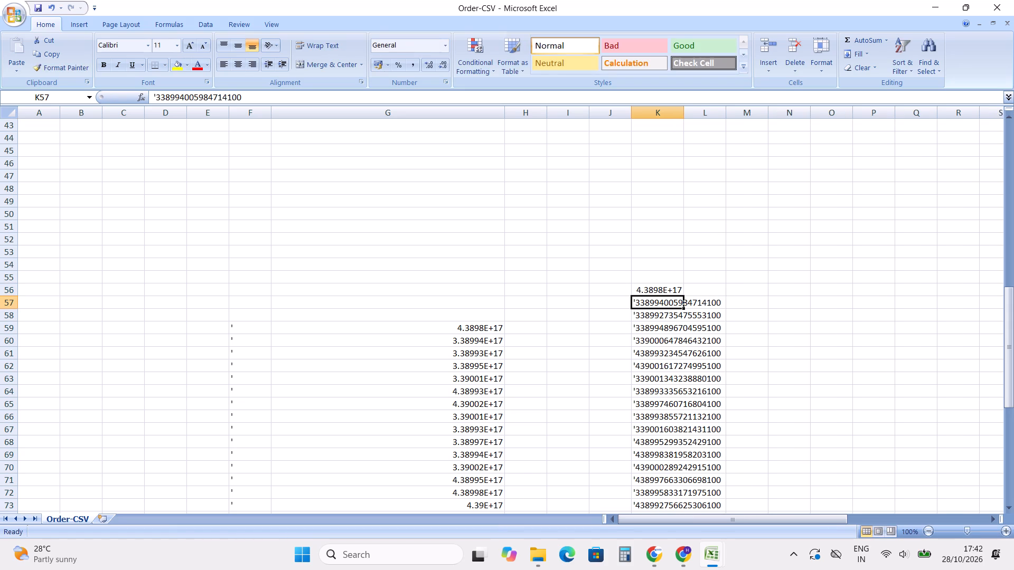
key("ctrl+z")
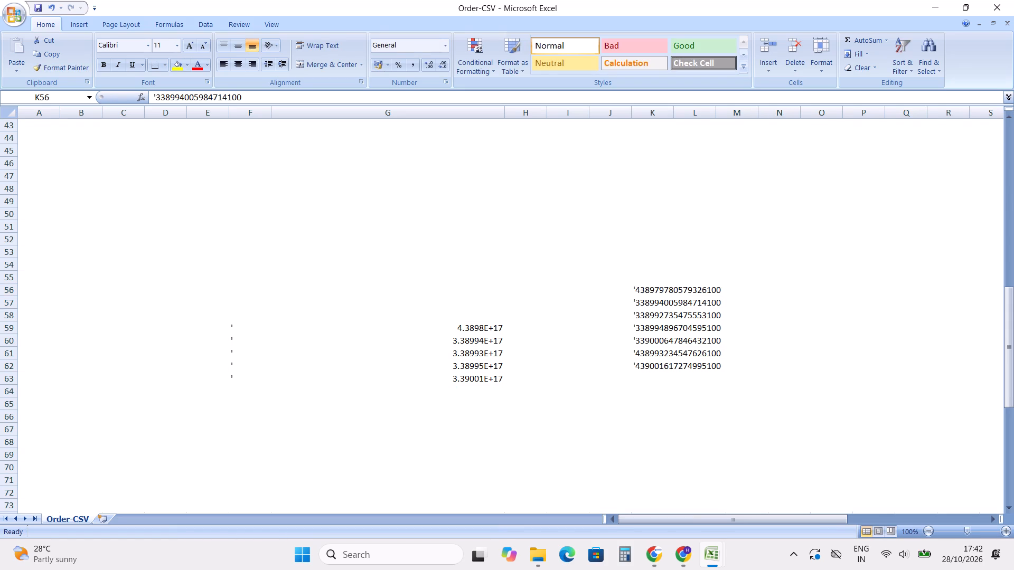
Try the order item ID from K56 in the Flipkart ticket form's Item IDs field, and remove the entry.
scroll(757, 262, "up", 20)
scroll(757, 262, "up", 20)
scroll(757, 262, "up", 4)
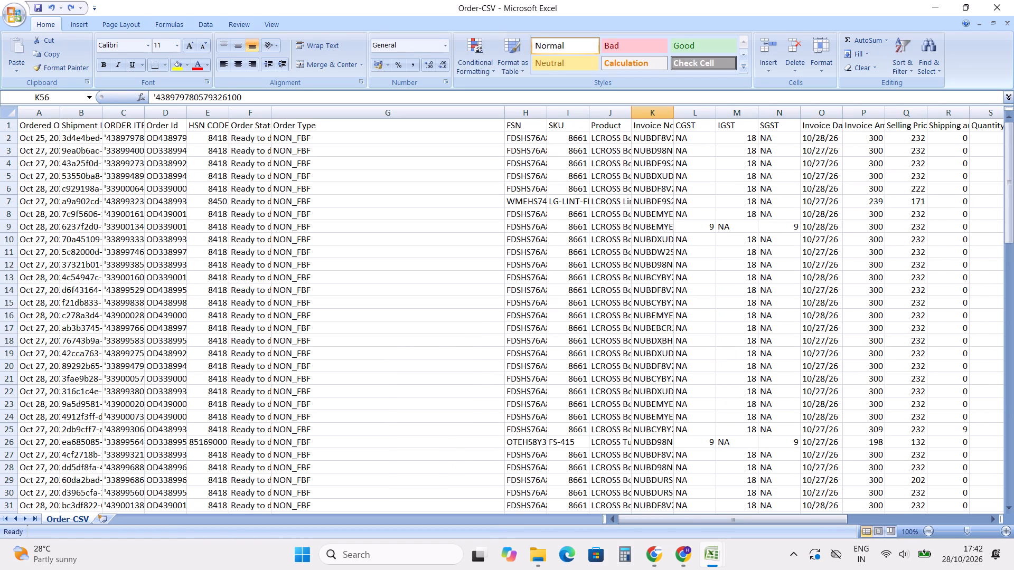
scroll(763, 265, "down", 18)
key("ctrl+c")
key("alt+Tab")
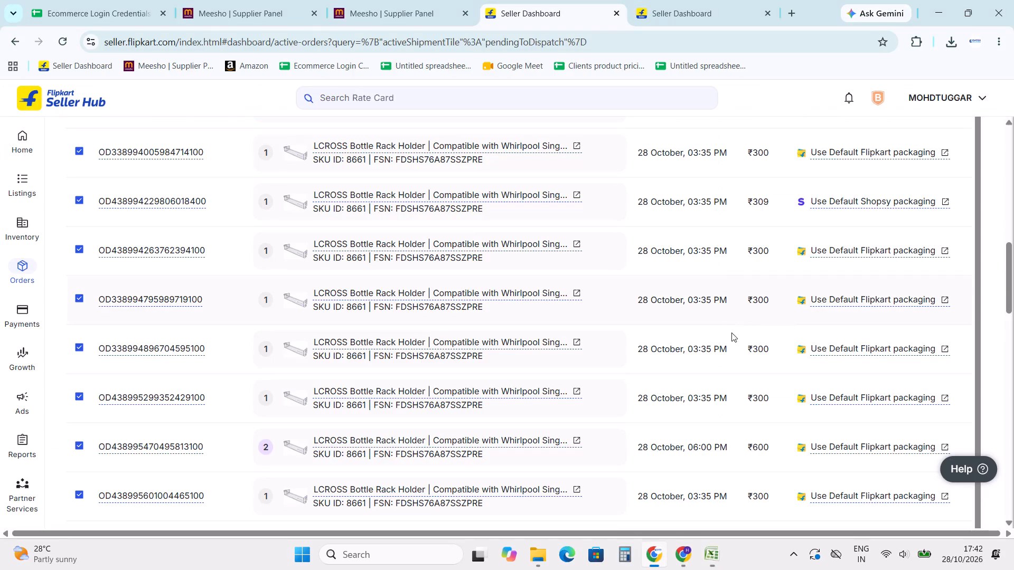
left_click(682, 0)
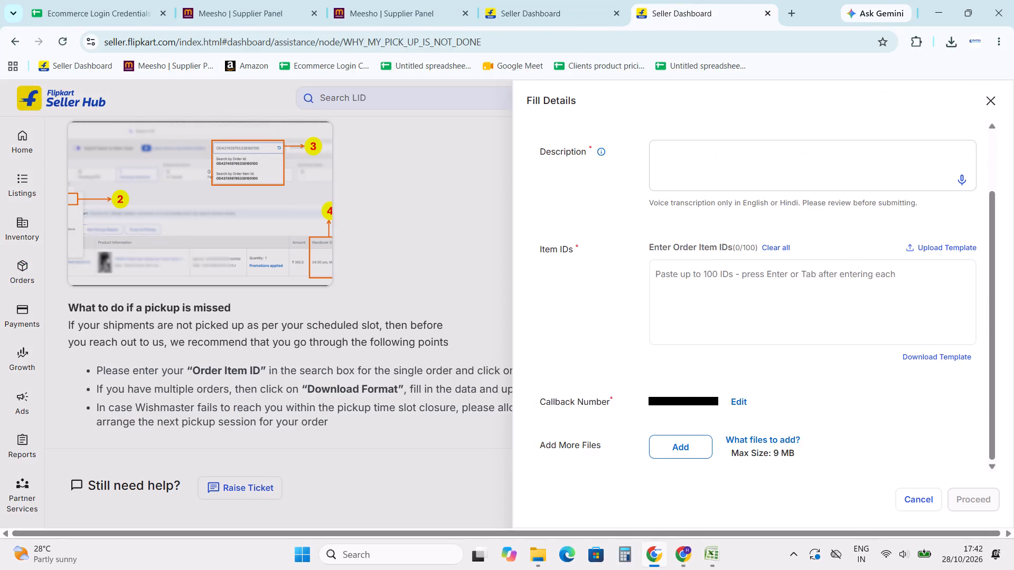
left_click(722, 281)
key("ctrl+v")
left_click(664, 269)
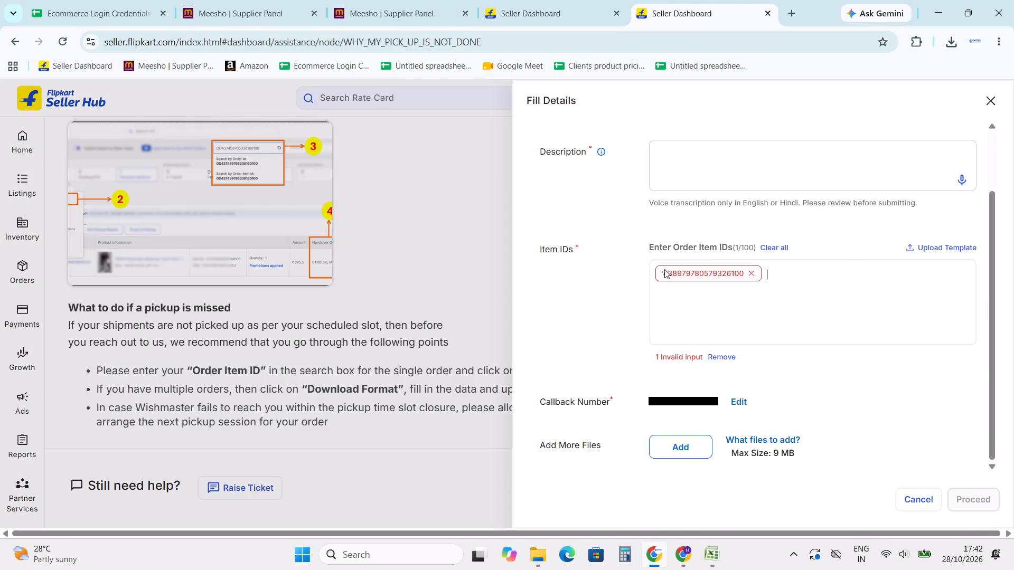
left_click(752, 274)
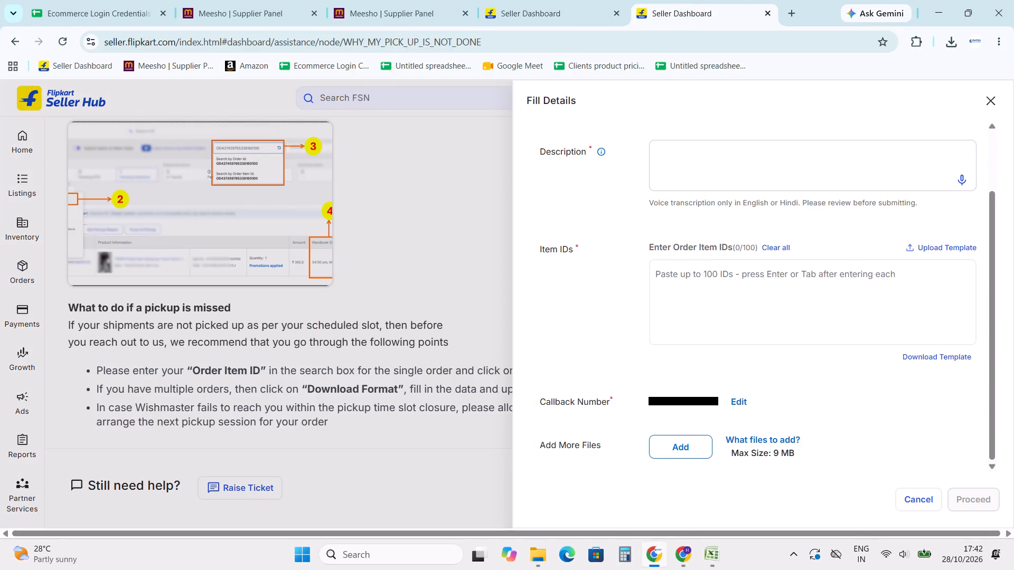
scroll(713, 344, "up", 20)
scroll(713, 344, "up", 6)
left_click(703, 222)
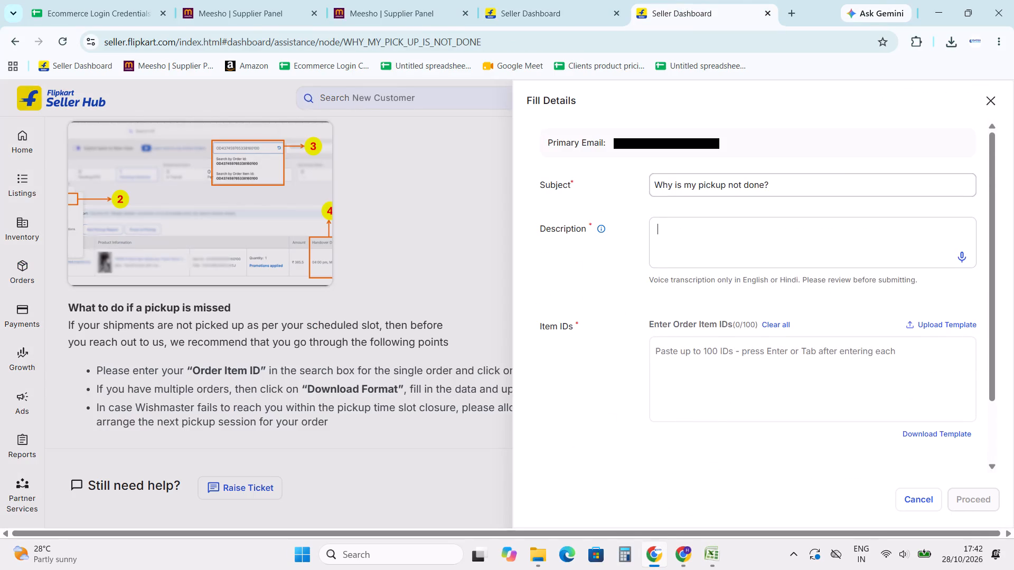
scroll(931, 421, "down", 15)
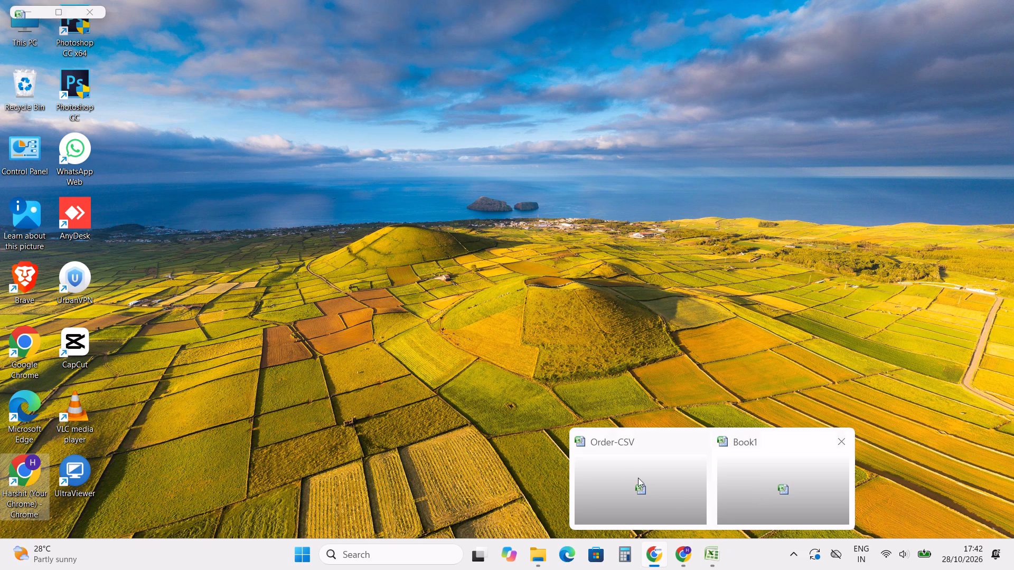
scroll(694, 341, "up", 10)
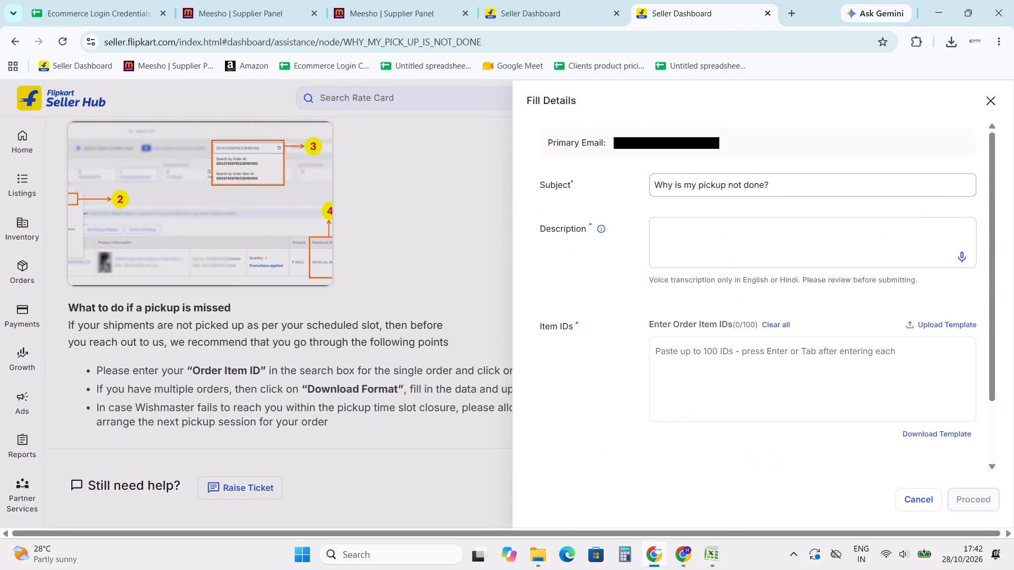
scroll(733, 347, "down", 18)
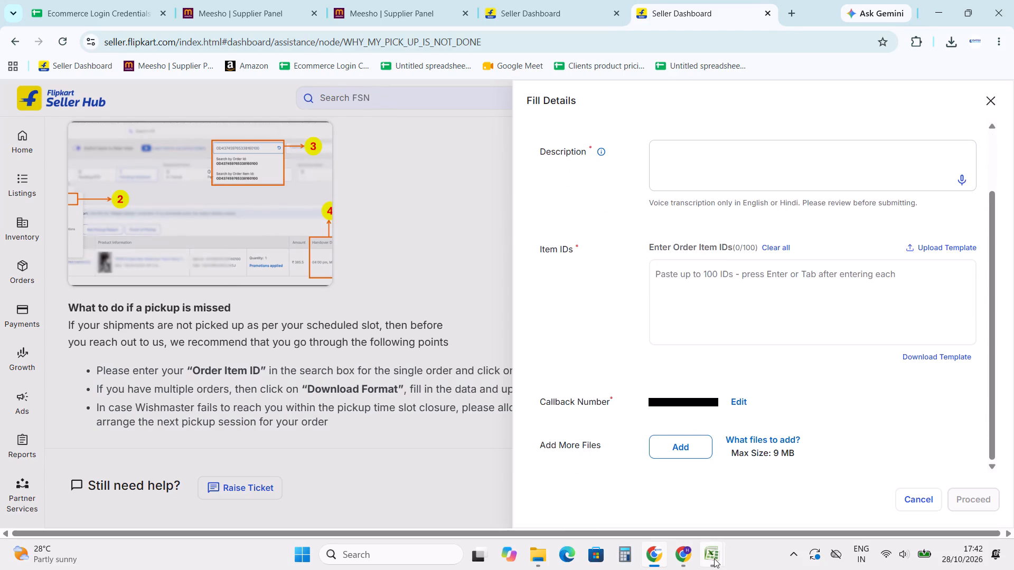
Copy the order item IDs C2:C40 from the Order-CSV workbook and paste them in Book1 starting at C2.
left_click(660, 499)
scroll(445, 340, "up", 4)
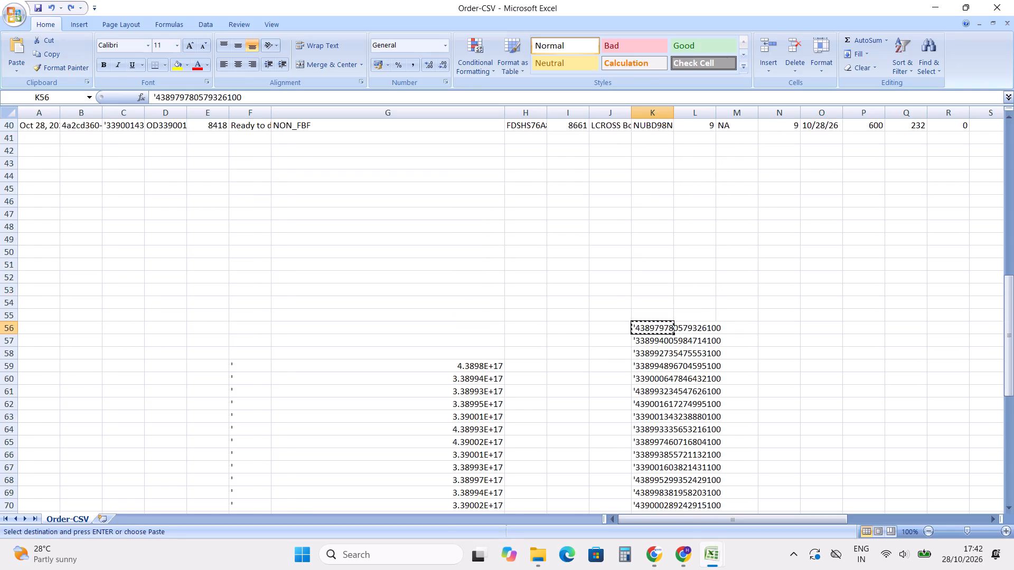
scroll(445, 340, "up", 20)
scroll(445, 340, "up", 20)
scroll(445, 340, "up", 4)
scroll(126, 147, "up", 2)
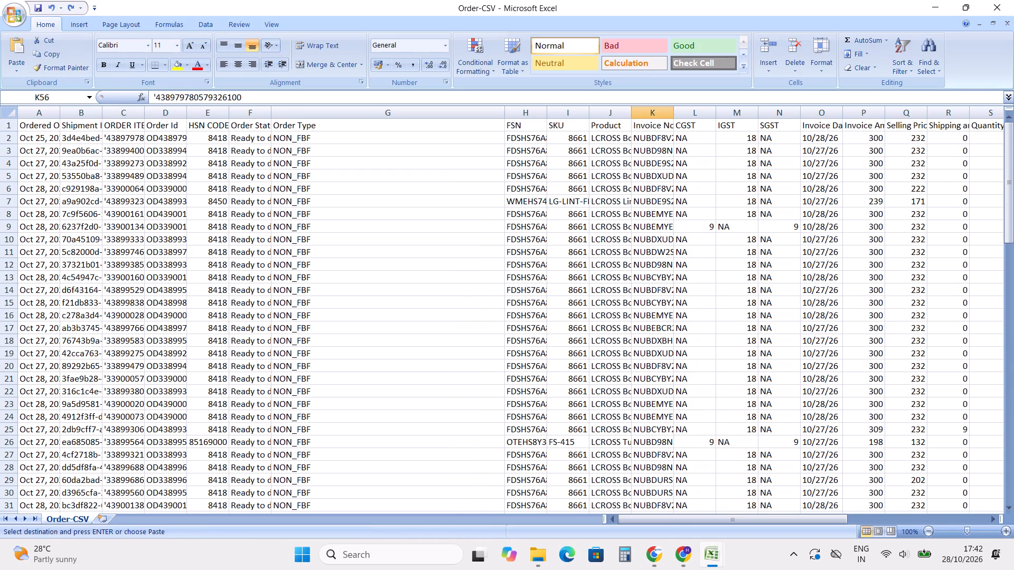
scroll(126, 147, "up", 1)
left_click(126, 144)
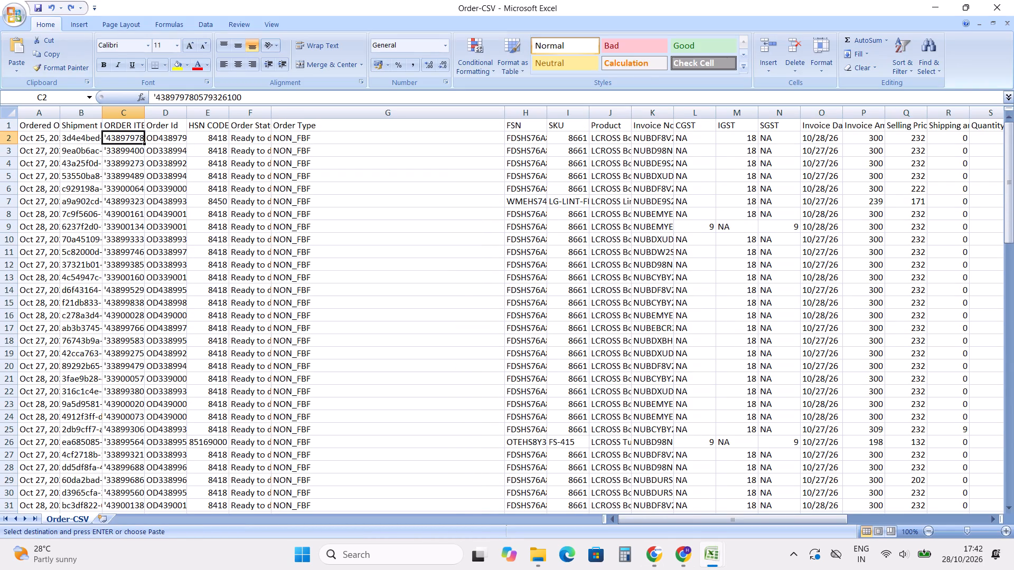
scroll(152, 265, "down", 5)
key("ctrl+shift+Down")
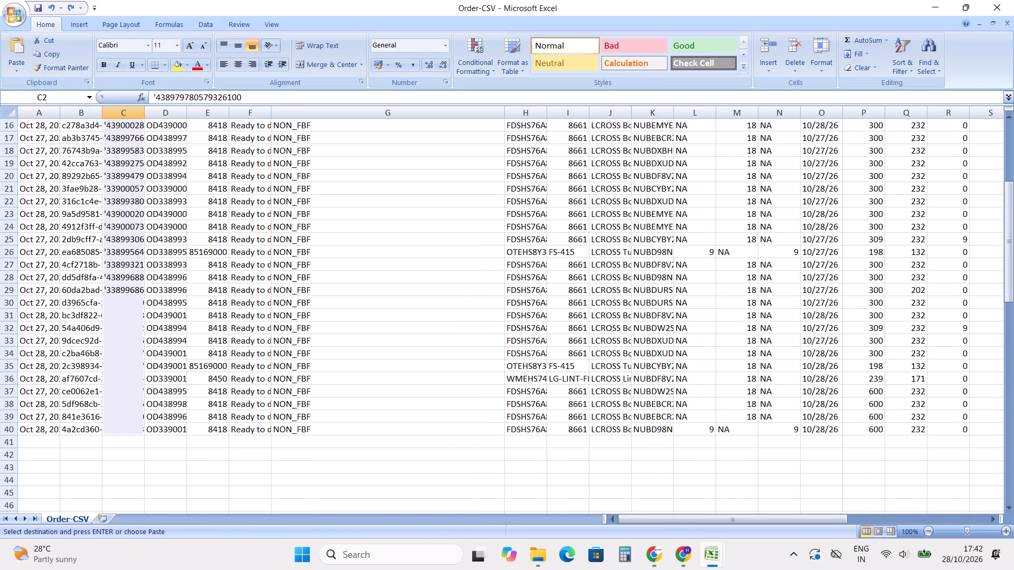
key("ctrl+c")
key("ctrl+c")
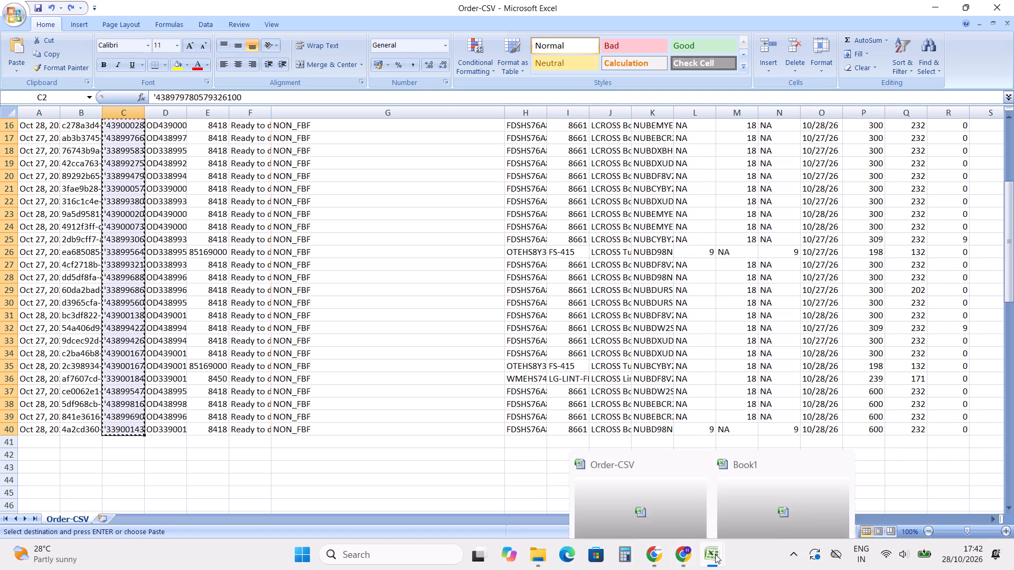
left_click(776, 475)
scroll(624, 286, "up", 20)
scroll(624, 286, "up", 6)
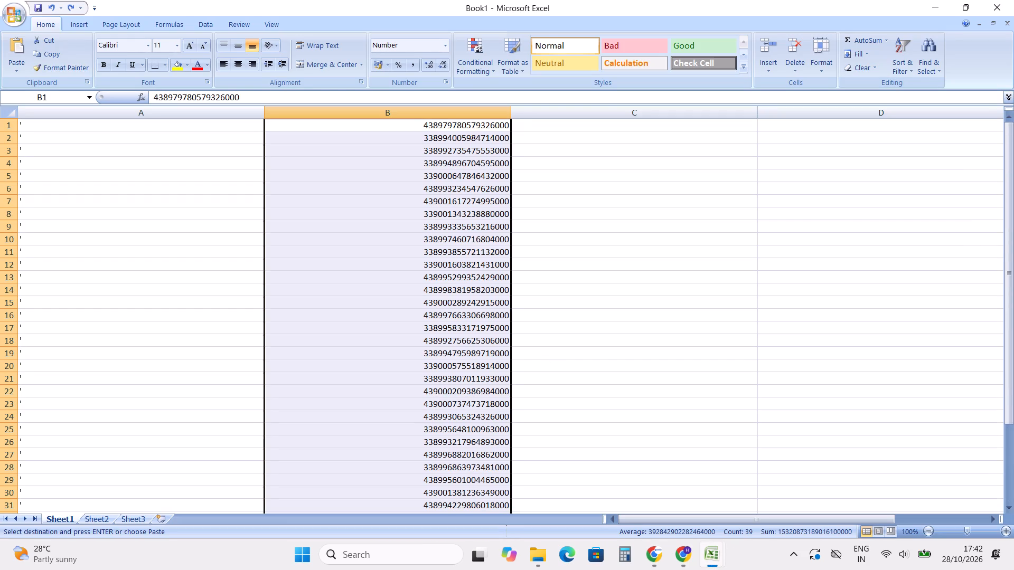
scroll(662, 437, "up", 5)
left_click(683, 138)
scroll(676, 155, "up", 7)
key("ctrl+v")
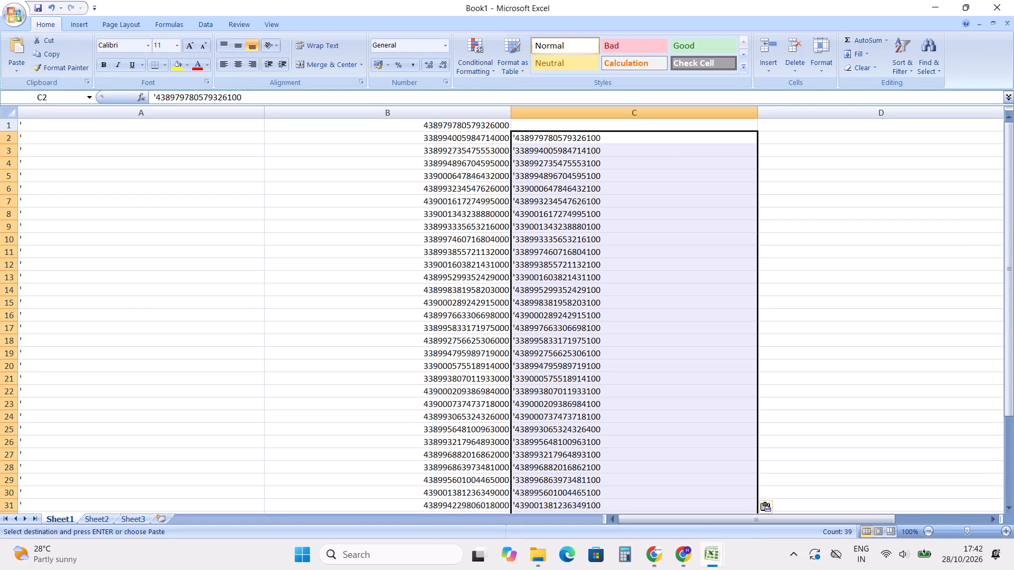
Convert the pasted IDs with Text to Columns, delimited by tab, with the apostrophe as text qualifier.
scroll(494, 178, "up", 5)
left_click(203, 23)
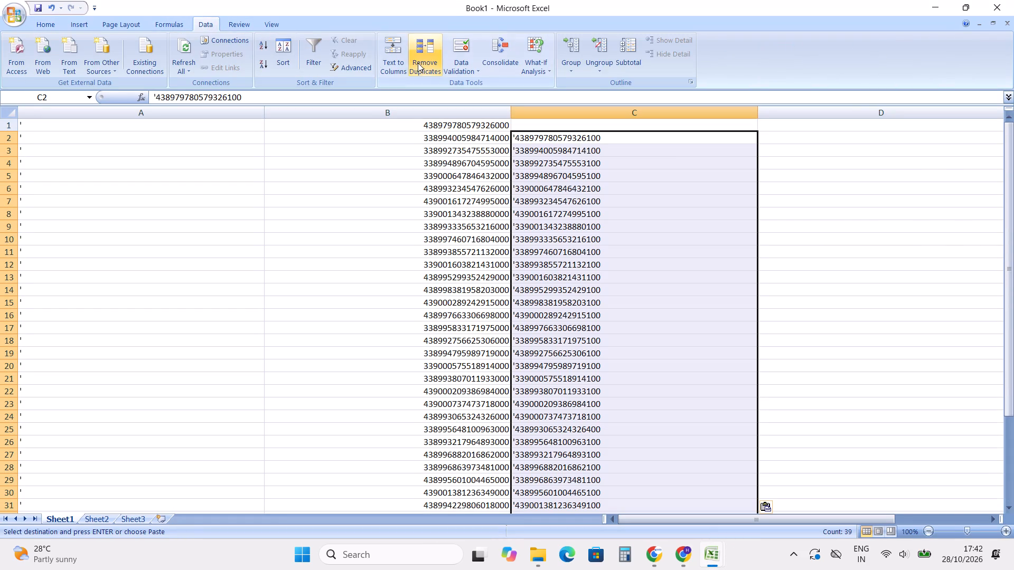
left_click(398, 65)
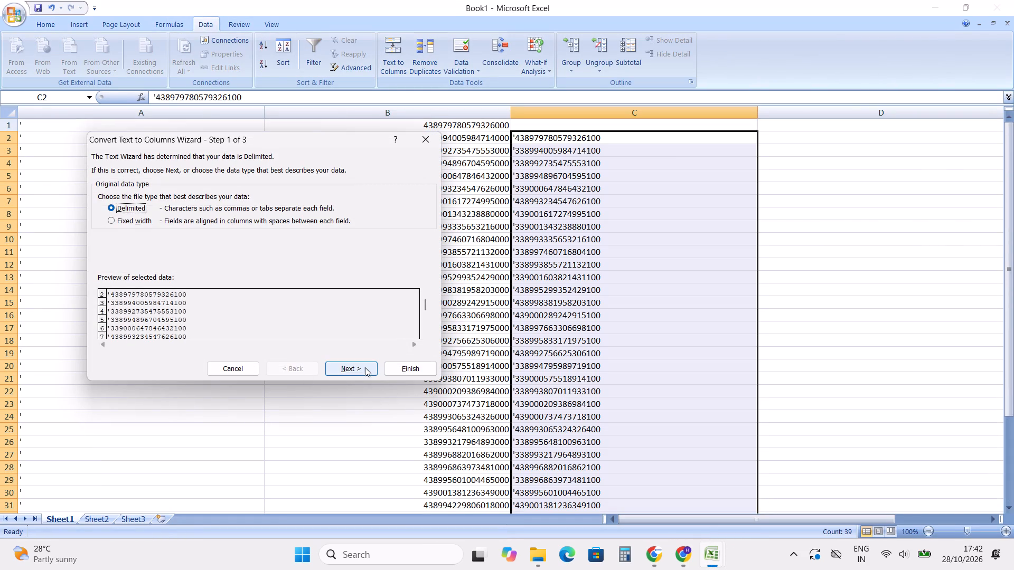
left_click(365, 367)
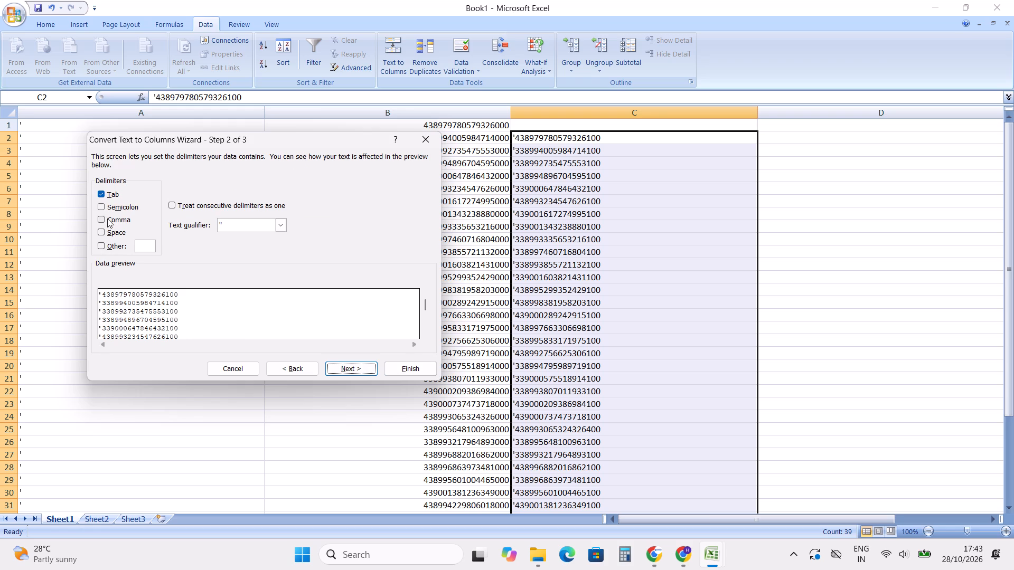
left_click(104, 217)
left_click(104, 217)
left_click_drag(231, 223, 202, 217)
left_click(247, 226)
left_click(242, 244)
left_click(358, 369)
left_click(409, 372)
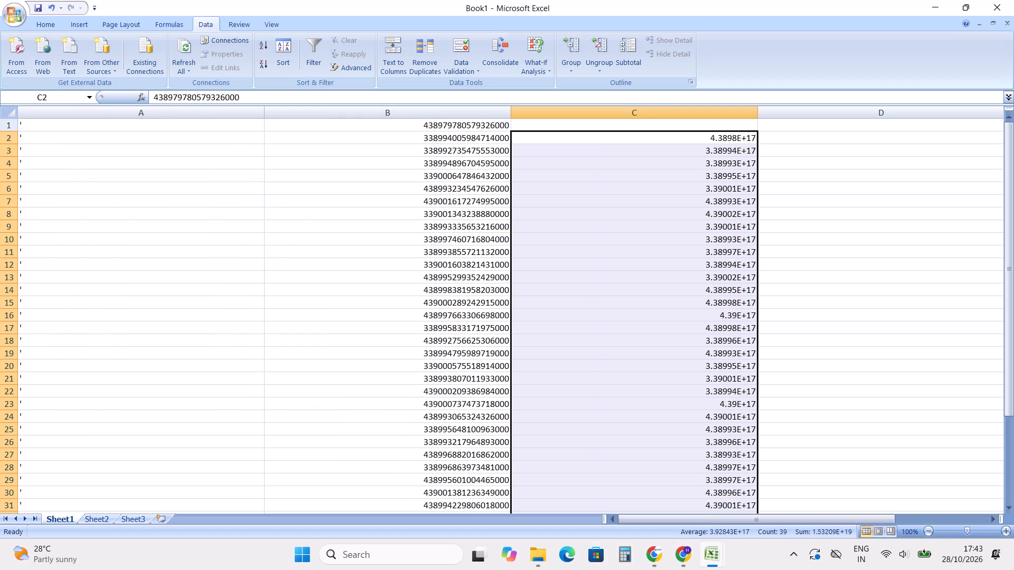
Format the converted order item IDs in C2:C40 as Number with no decimal places.
scroll(642, 325, "up", 17)
left_click(741, 140)
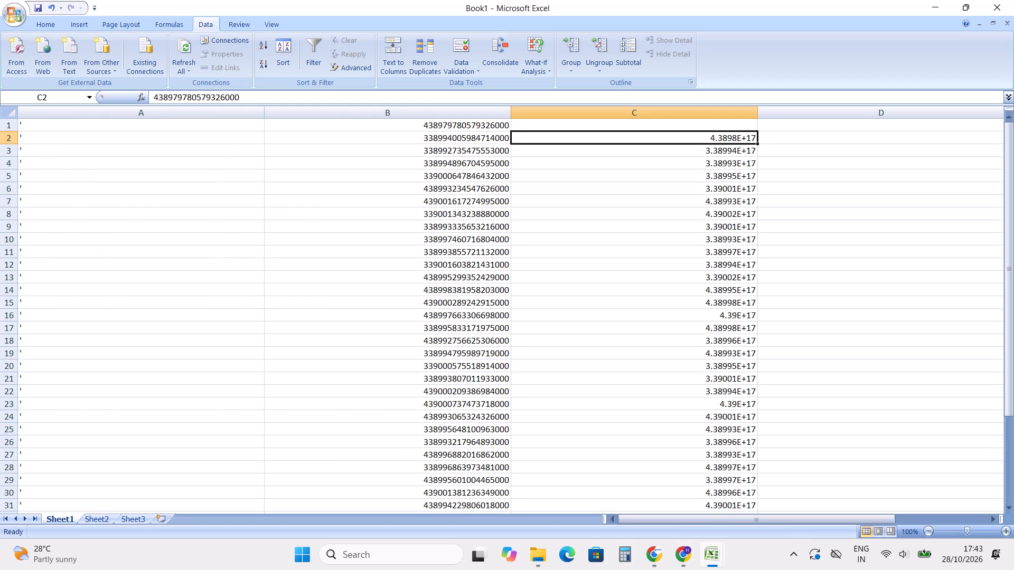
key("ctrl+shift+Down")
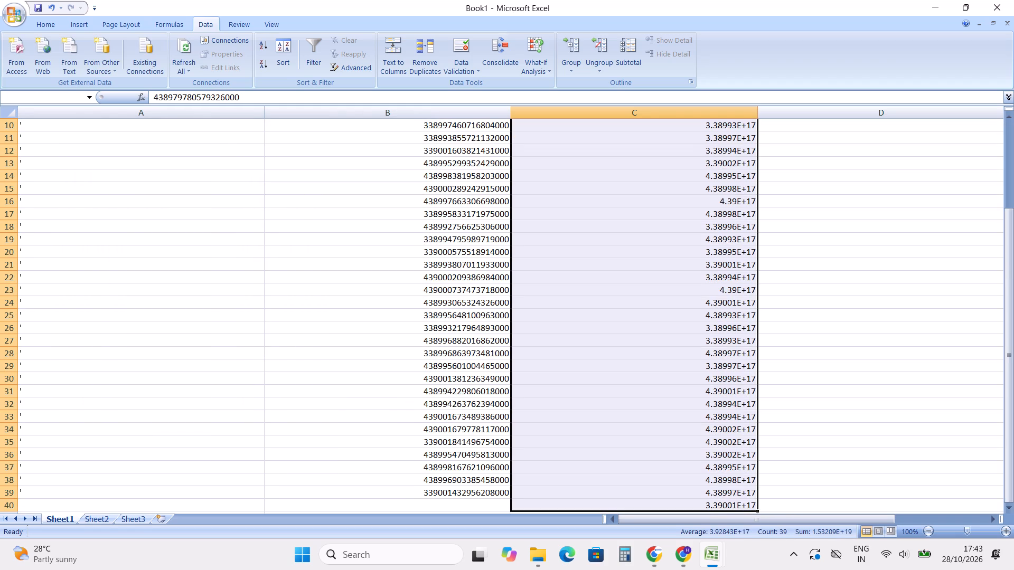
scroll(820, 272, "down", 3)
scroll(717, 277, "up", 20)
scroll(717, 277, "up", 2)
left_click(708, 229)
left_click(701, 144)
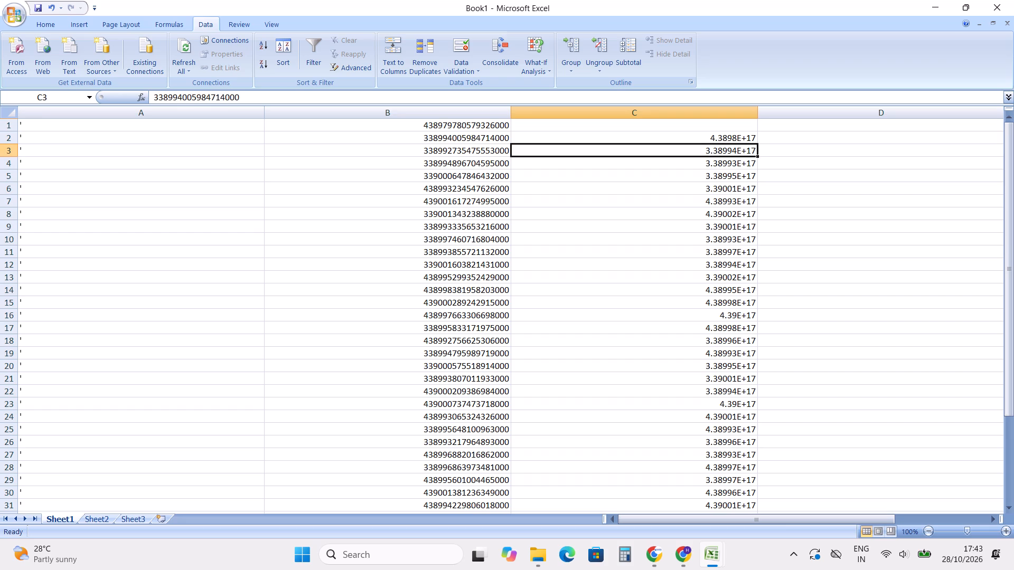
left_click(699, 134)
key("ctrl+shift+Down")
scroll(245, 156, "up", 4)
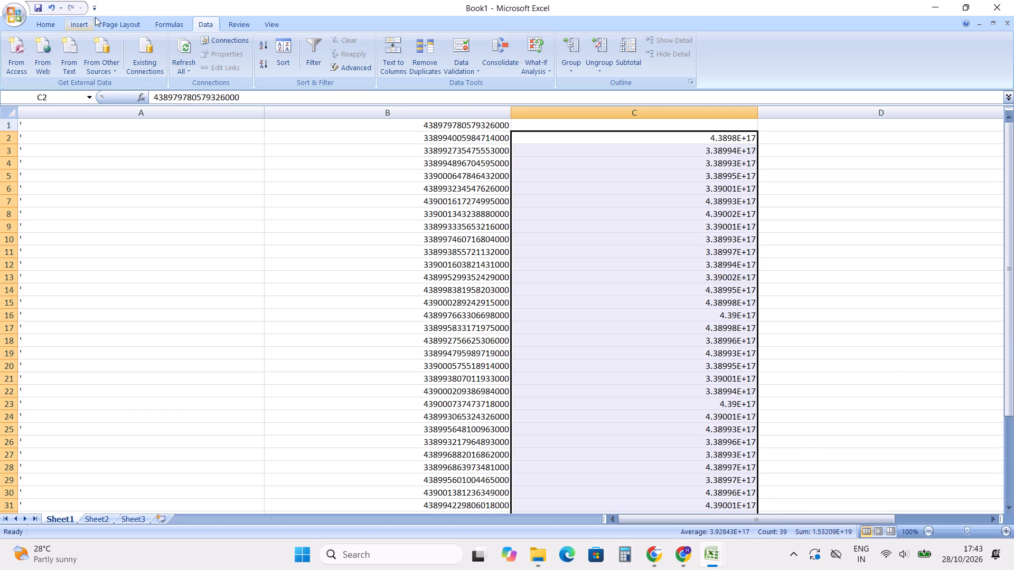
left_click(45, 25)
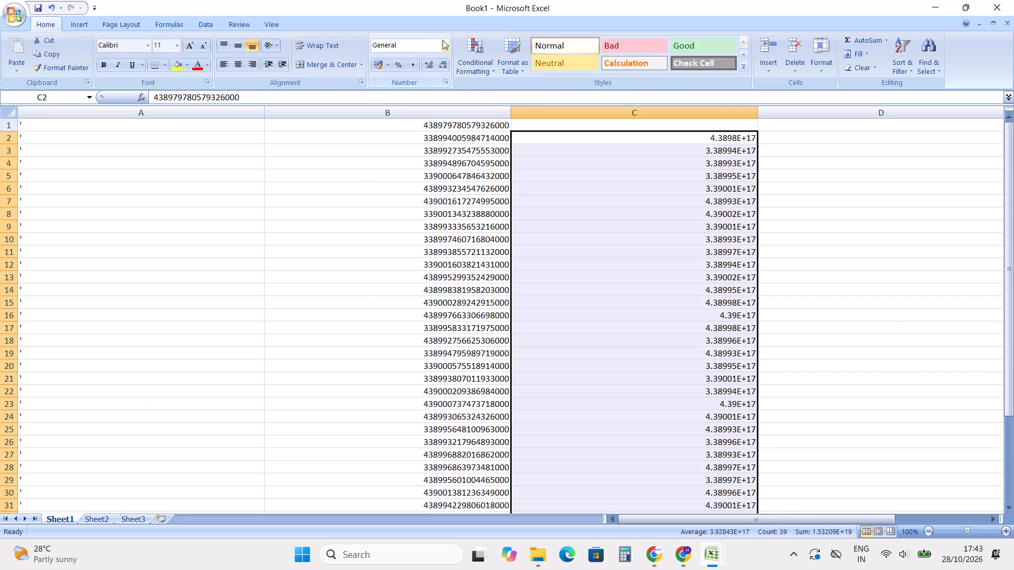
left_click(443, 40)
left_click(421, 71)
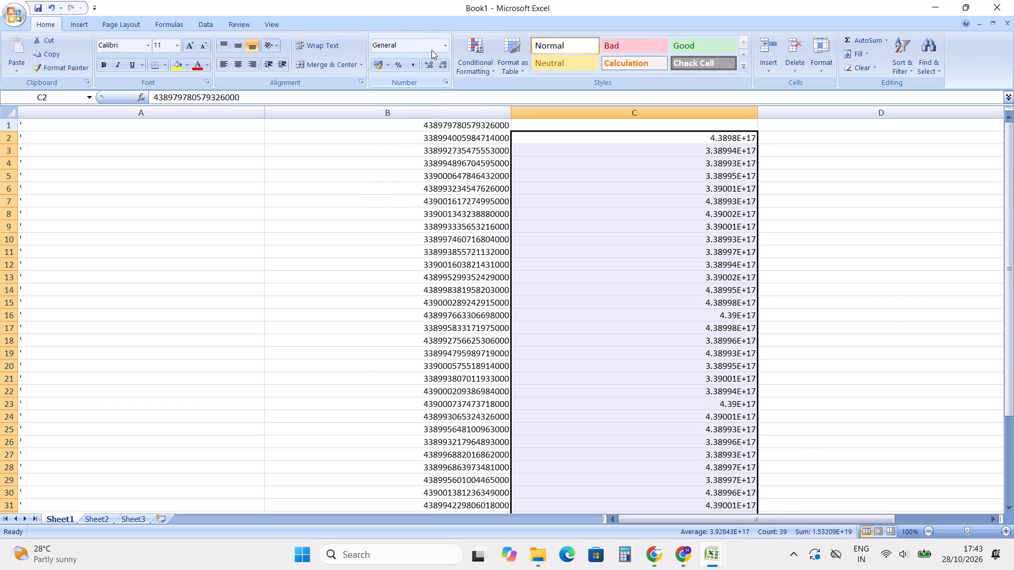
left_click(430, 44)
left_click(448, 52)
left_click(428, 108)
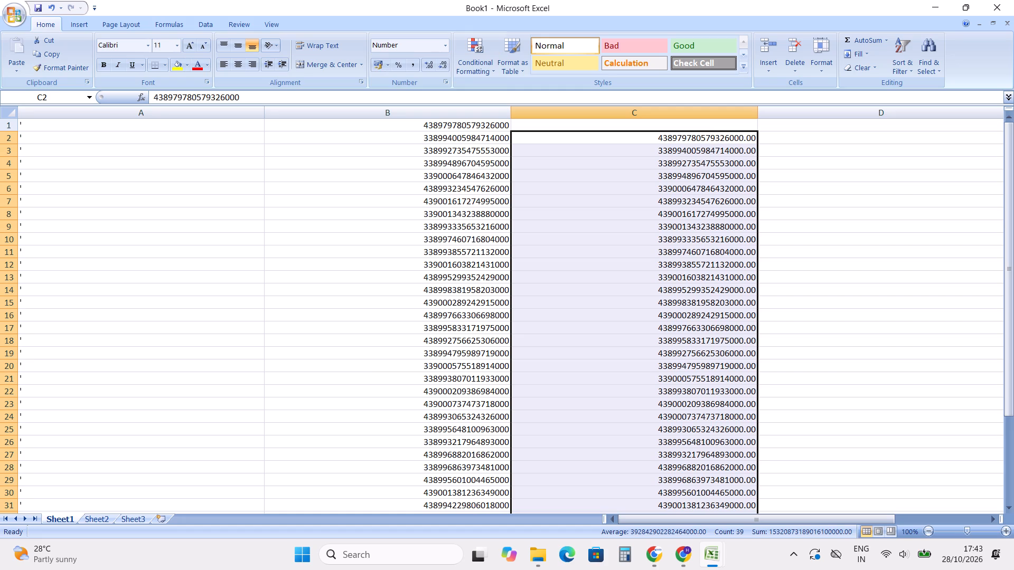
double_click(442, 61)
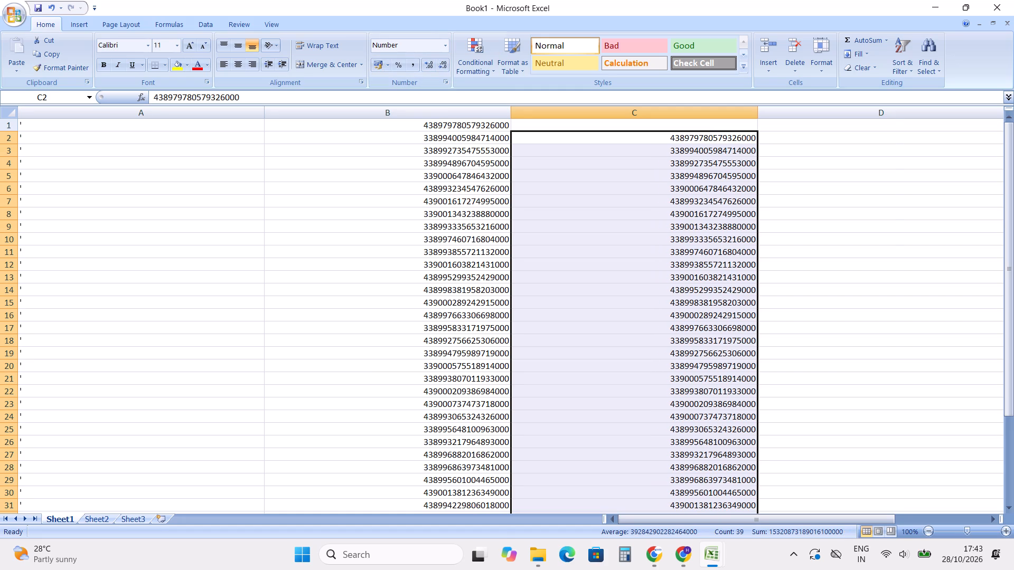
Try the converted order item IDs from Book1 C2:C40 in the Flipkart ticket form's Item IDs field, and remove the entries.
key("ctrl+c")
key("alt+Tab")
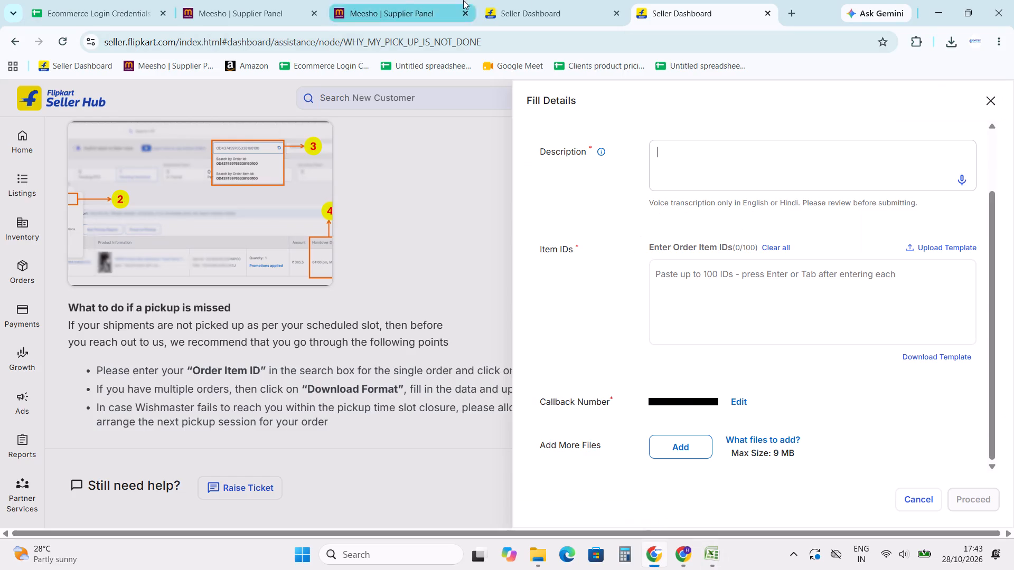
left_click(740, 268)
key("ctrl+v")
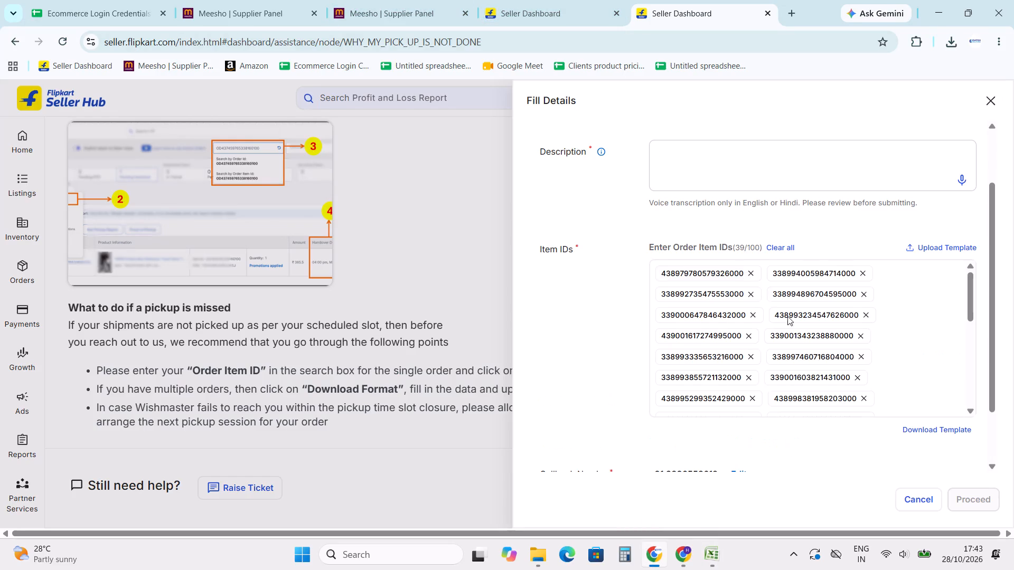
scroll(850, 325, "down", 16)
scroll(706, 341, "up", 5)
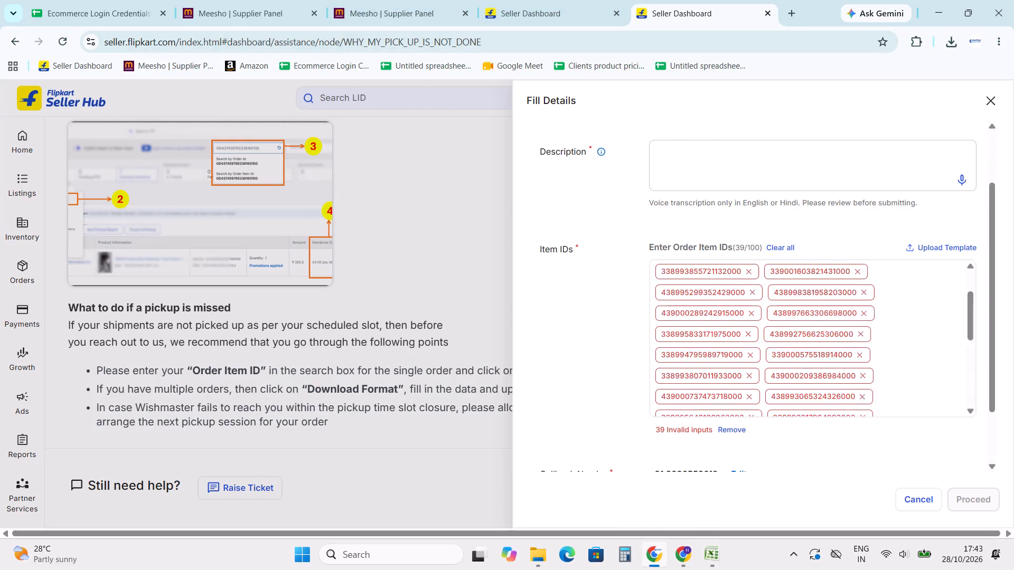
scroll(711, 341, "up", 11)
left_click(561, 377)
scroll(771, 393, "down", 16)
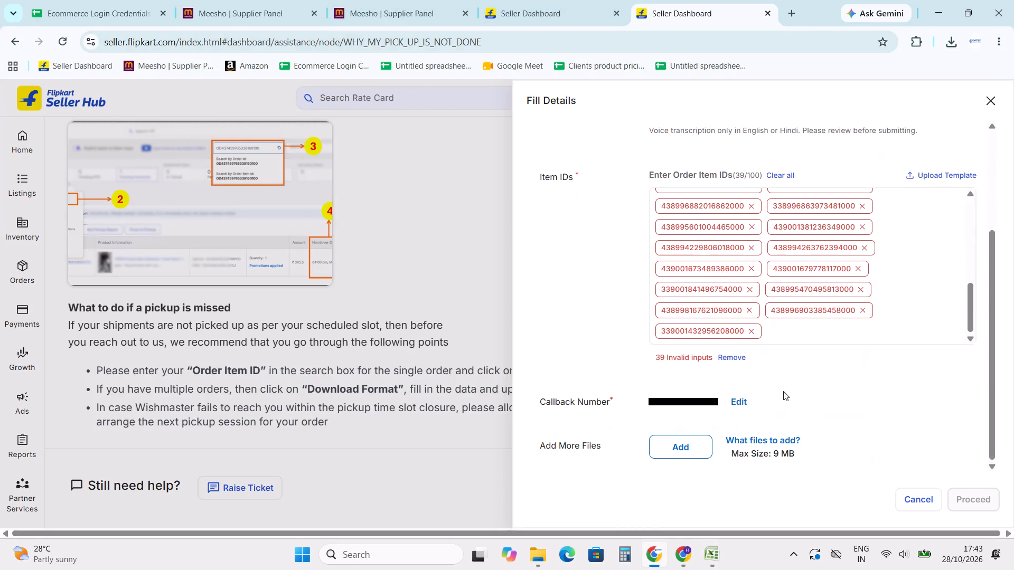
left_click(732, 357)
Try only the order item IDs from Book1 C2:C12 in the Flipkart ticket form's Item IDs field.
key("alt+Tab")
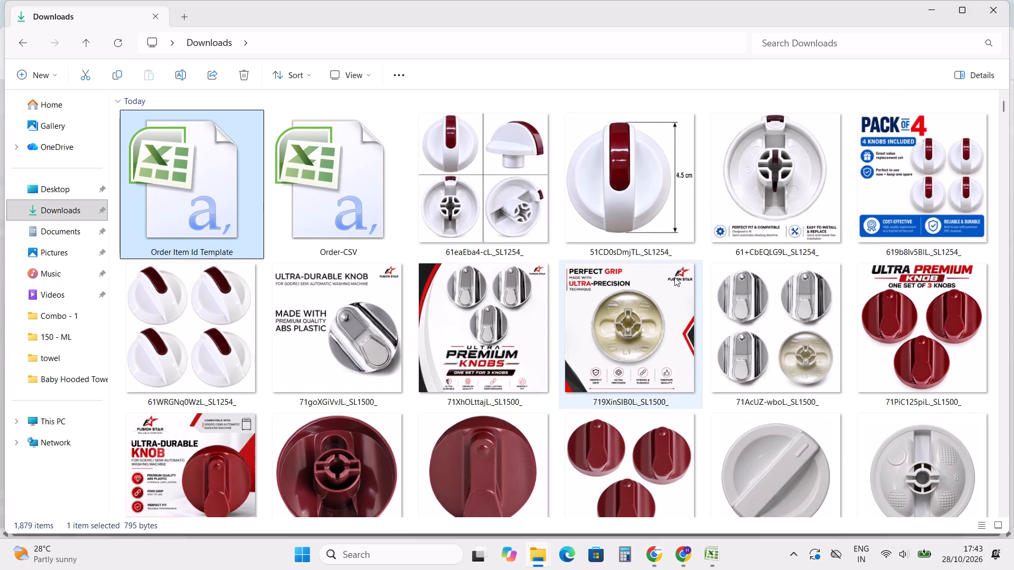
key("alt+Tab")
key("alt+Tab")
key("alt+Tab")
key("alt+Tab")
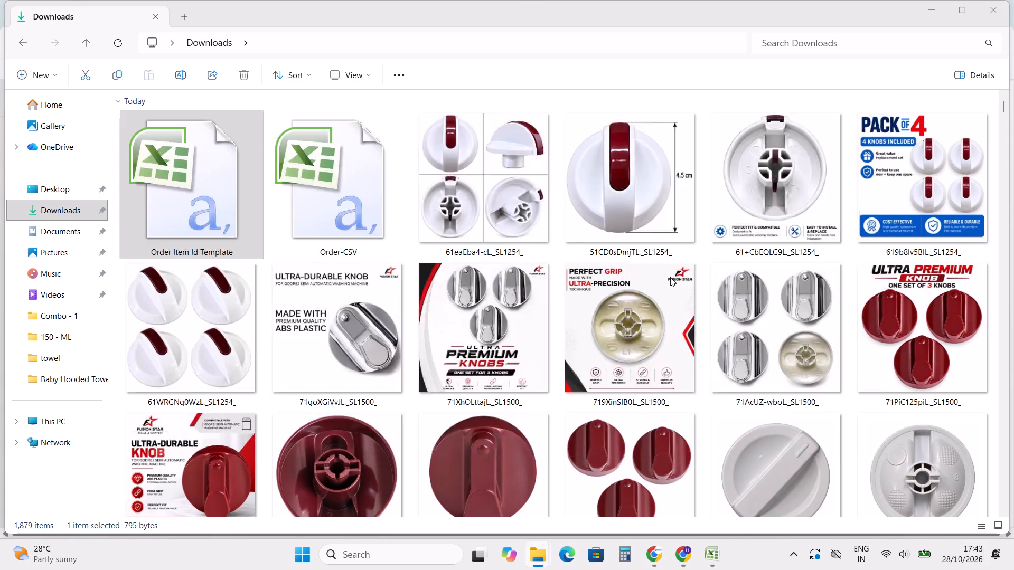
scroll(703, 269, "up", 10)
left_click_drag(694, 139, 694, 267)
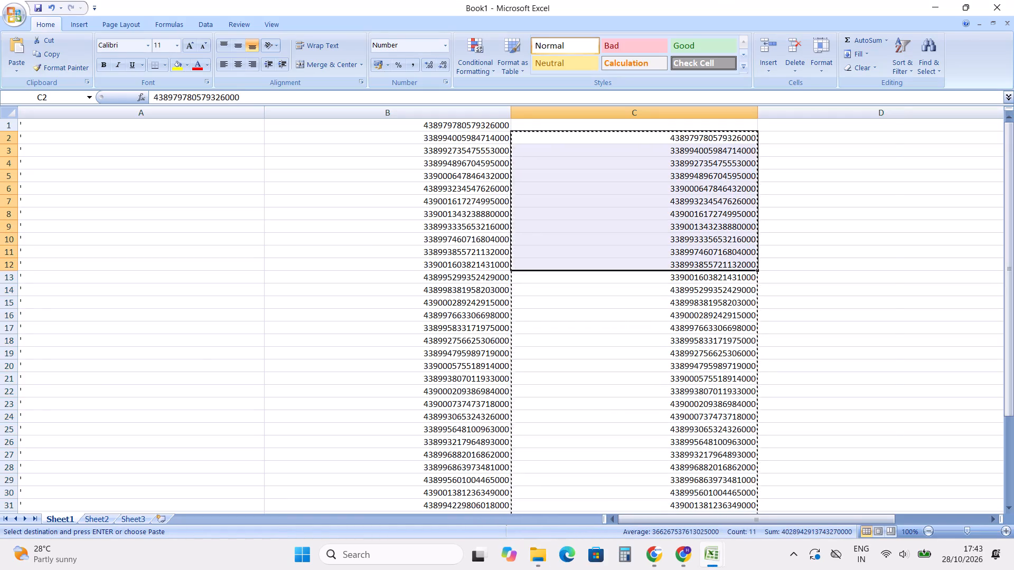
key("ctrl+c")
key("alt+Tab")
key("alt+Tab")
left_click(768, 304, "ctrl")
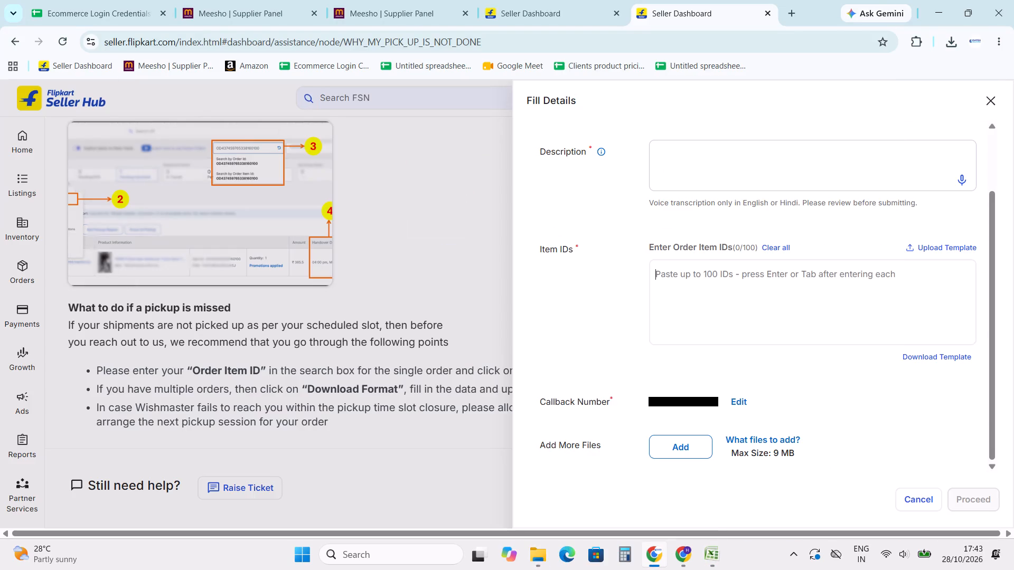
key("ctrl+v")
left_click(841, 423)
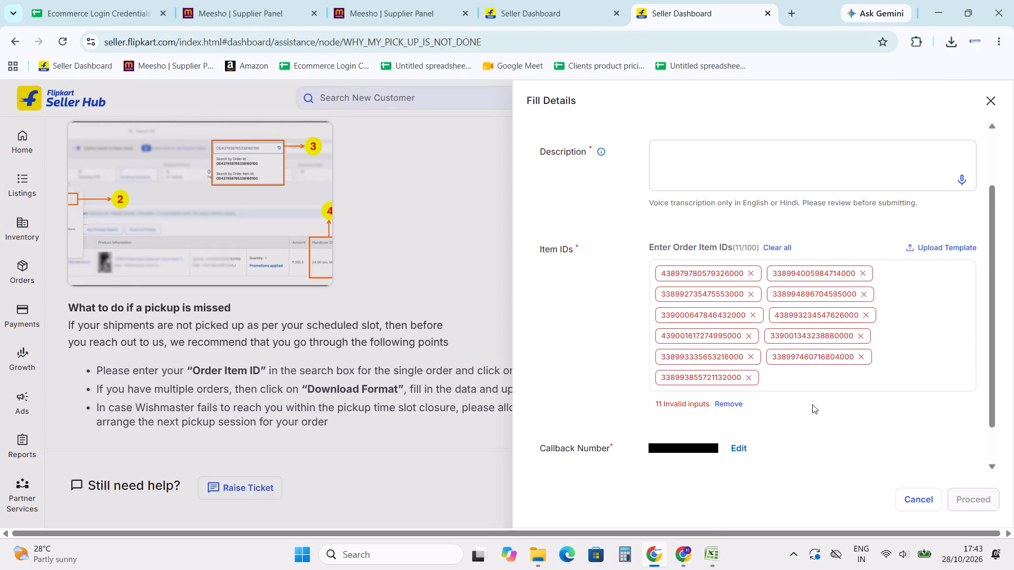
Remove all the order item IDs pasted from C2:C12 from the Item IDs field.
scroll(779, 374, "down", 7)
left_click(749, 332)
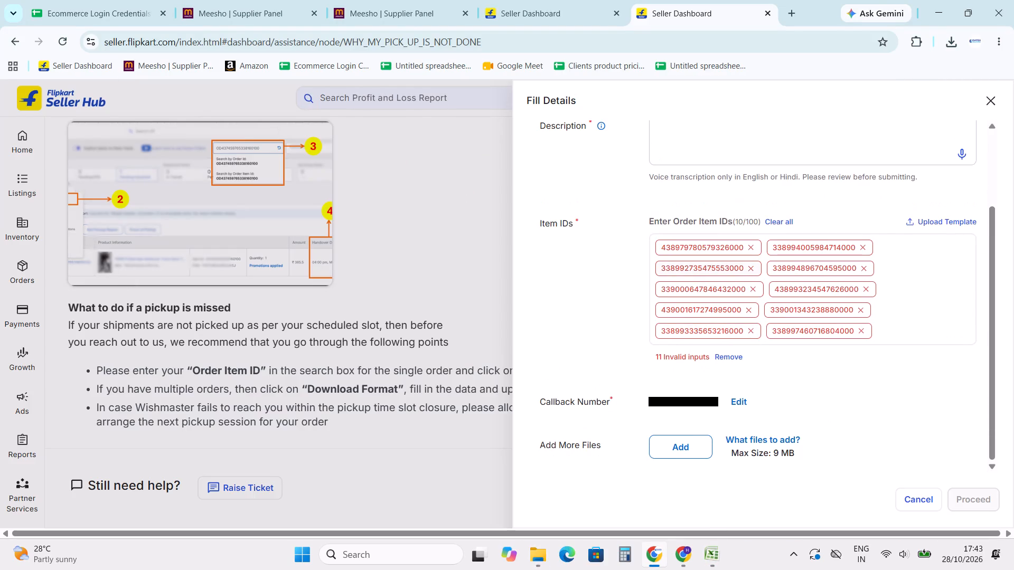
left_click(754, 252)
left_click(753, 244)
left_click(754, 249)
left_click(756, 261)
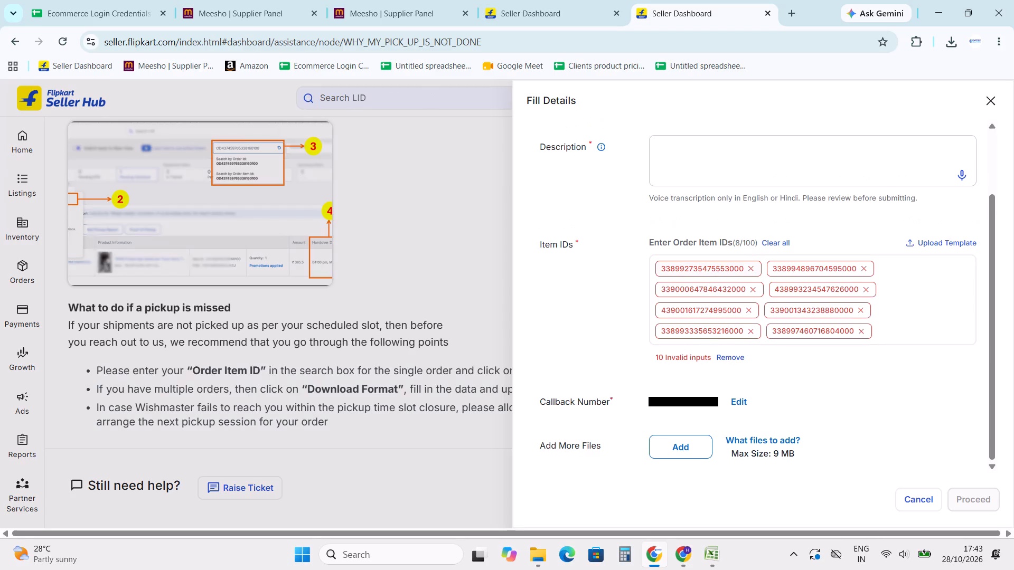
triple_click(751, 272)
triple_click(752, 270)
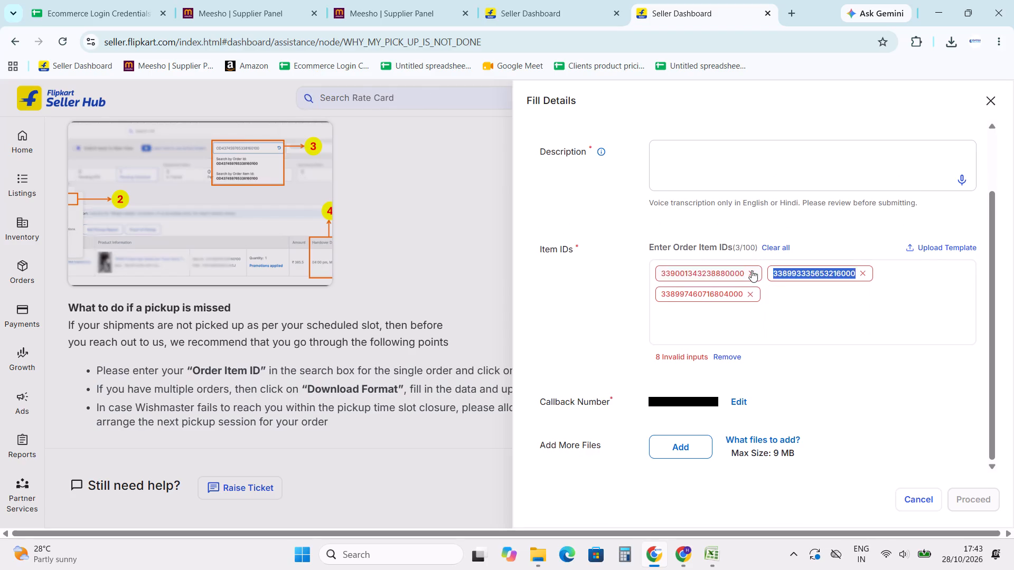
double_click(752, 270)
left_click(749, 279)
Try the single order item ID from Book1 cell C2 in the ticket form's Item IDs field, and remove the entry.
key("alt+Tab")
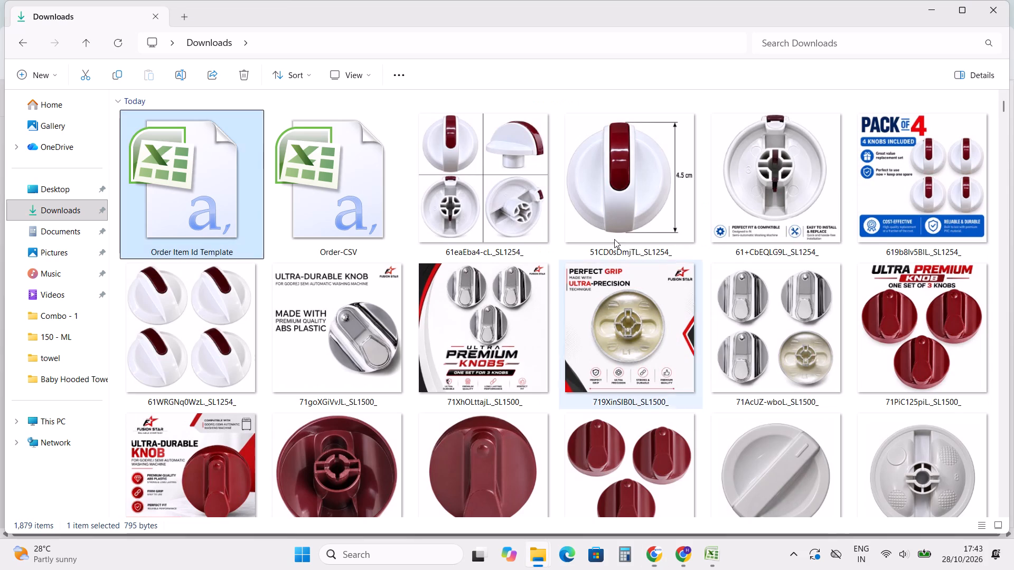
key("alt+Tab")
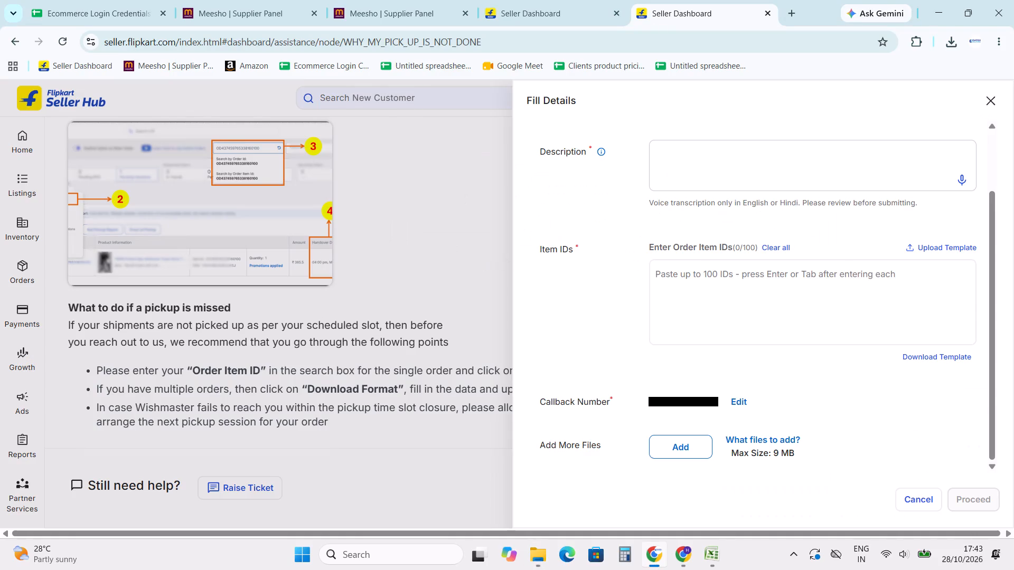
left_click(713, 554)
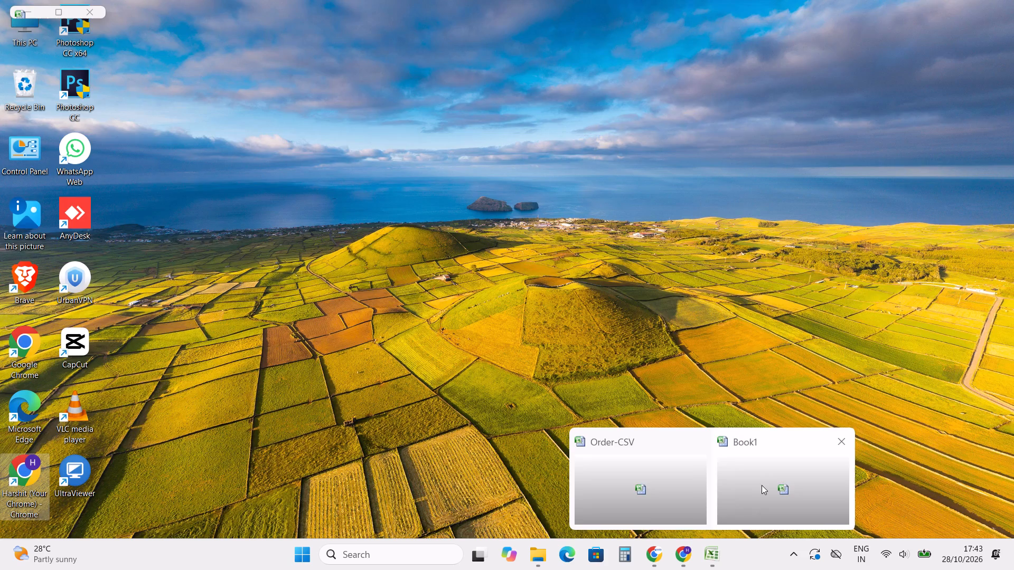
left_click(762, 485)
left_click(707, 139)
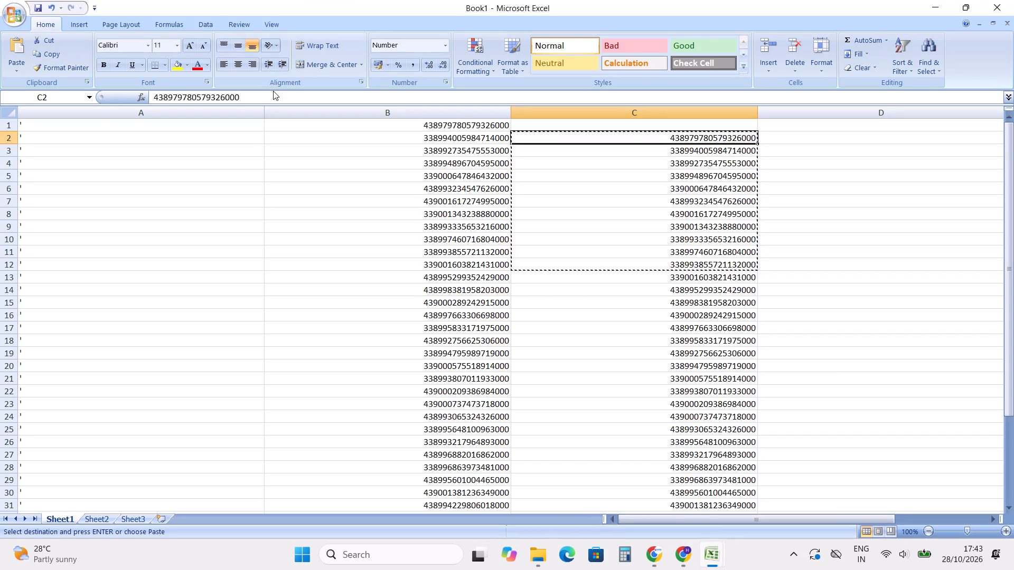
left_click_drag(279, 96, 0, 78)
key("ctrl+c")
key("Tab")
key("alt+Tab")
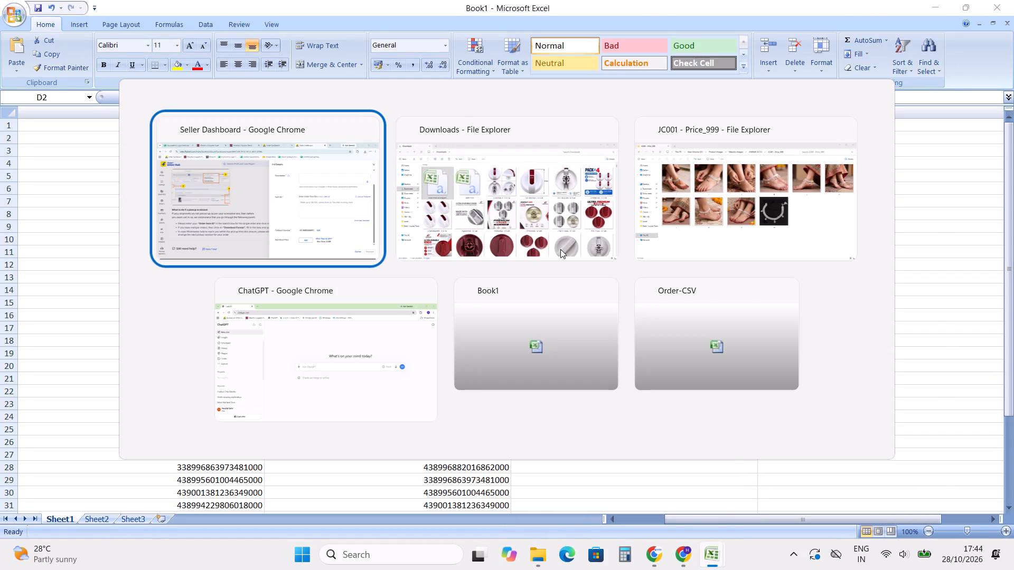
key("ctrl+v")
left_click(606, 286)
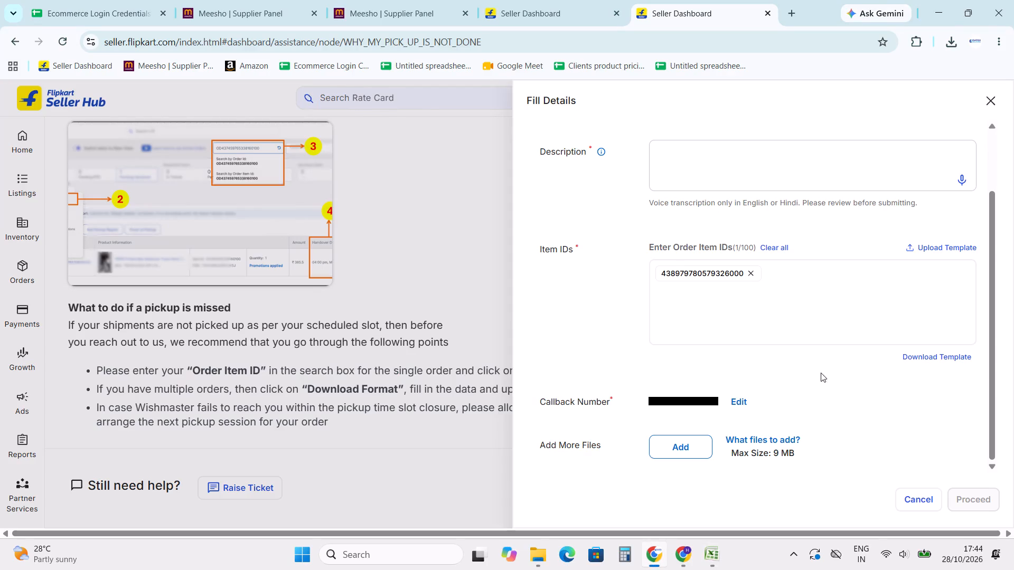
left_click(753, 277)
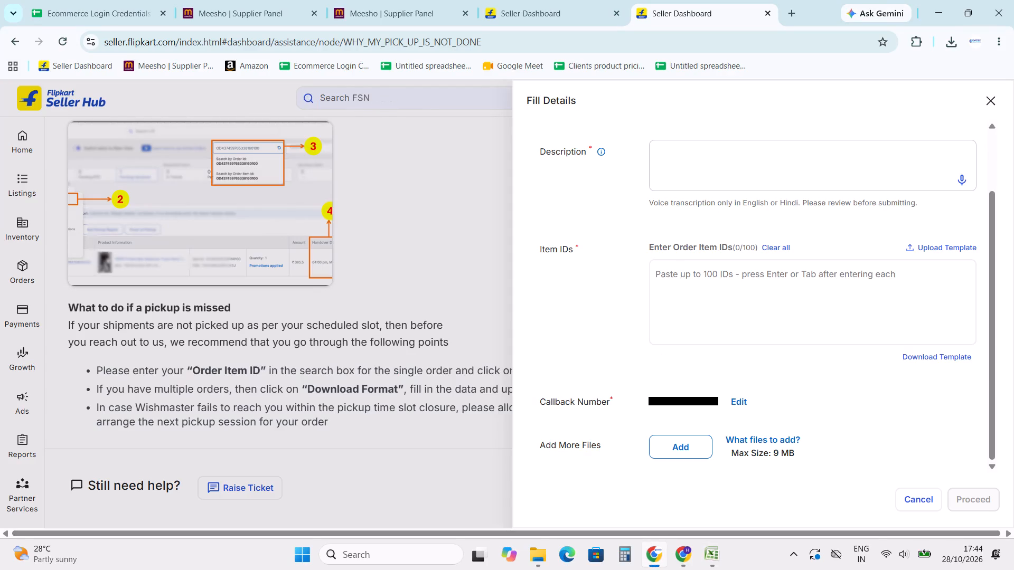
left_click(528, 0)
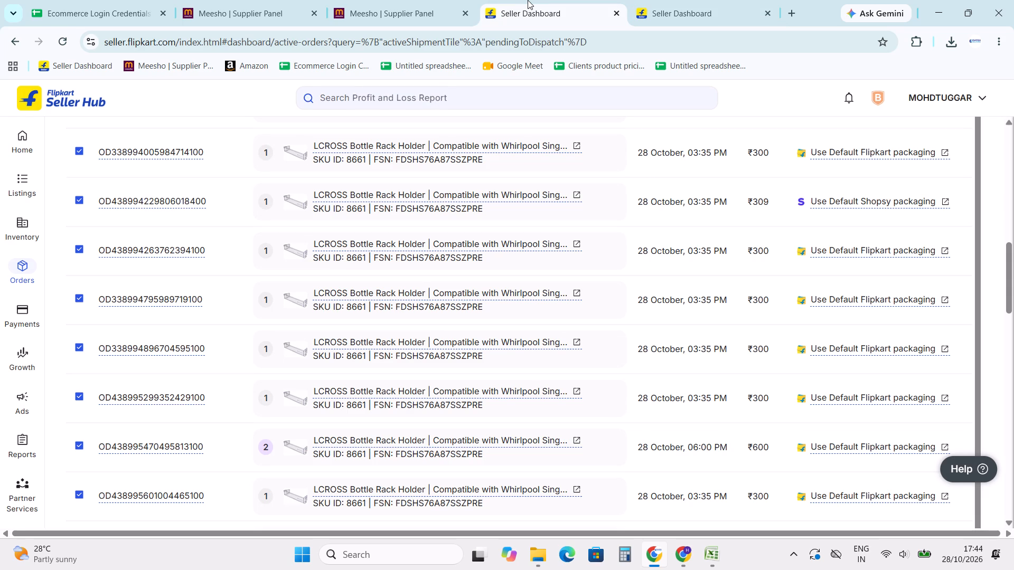
left_click(194, 150)
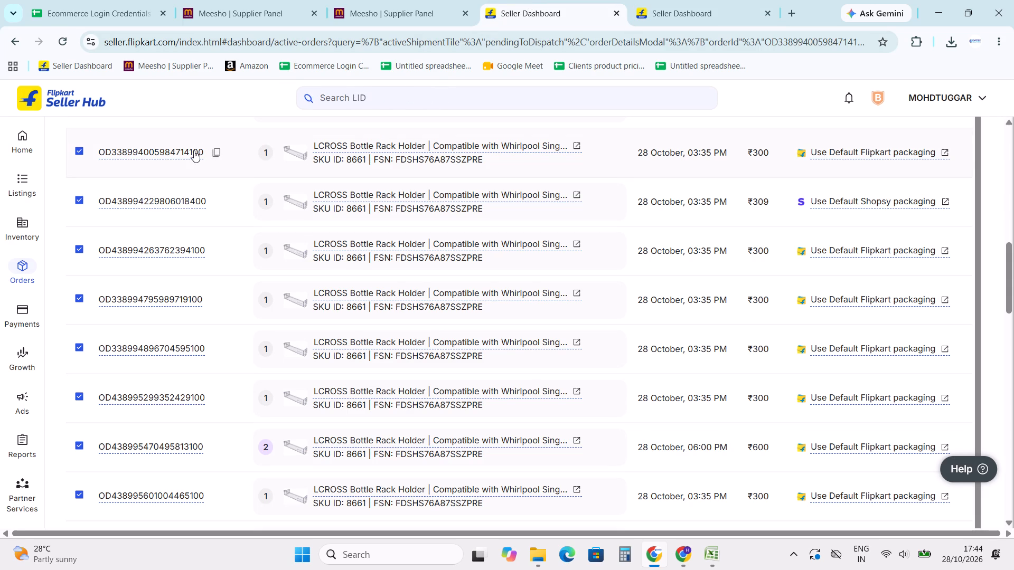
scroll(443, 305, "down", 4)
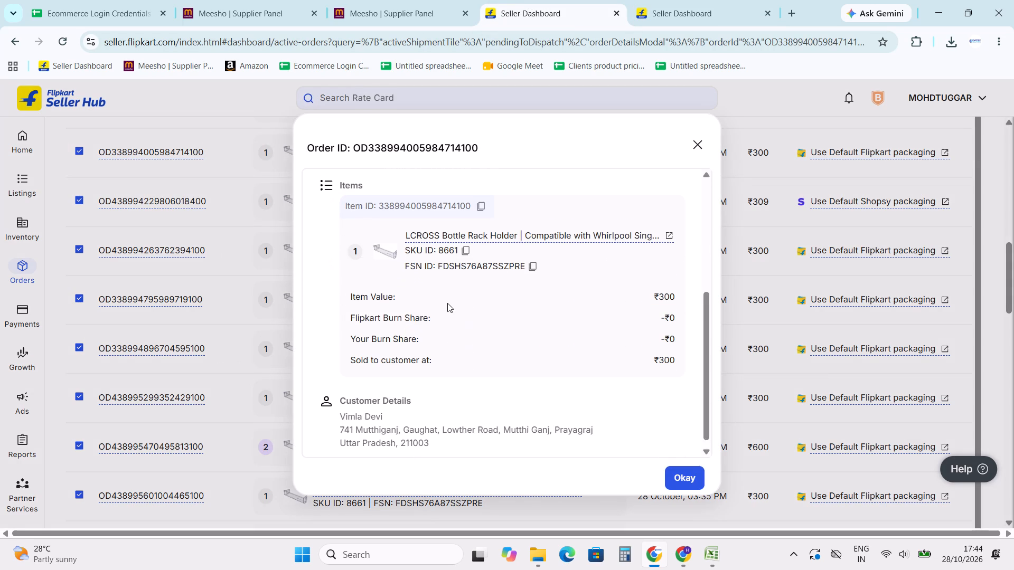
scroll(447, 303, "down", 6)
scroll(436, 330, "up", 2)
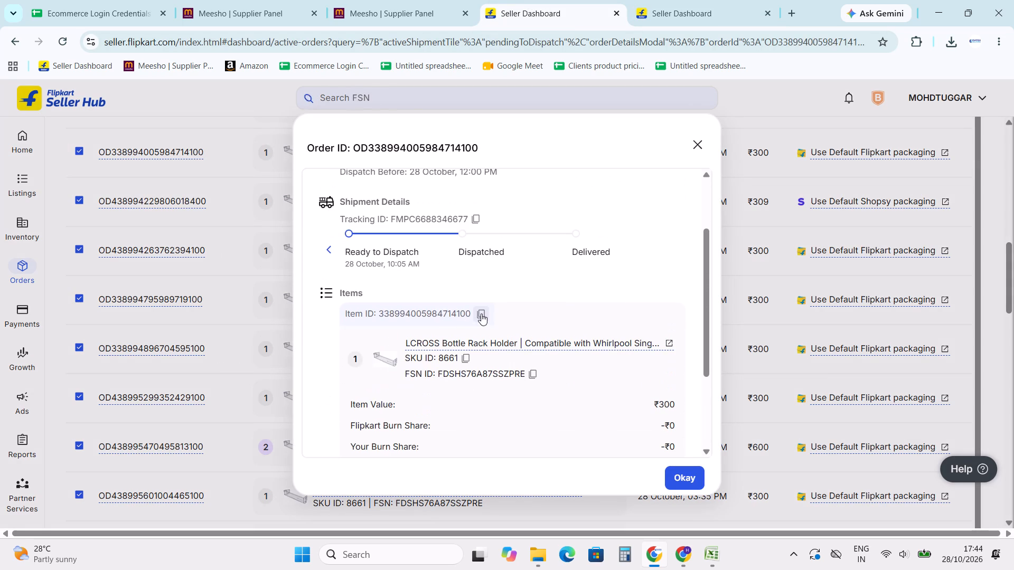
left_click(482, 313)
key("alt+Tab")
key("alt+Tab")
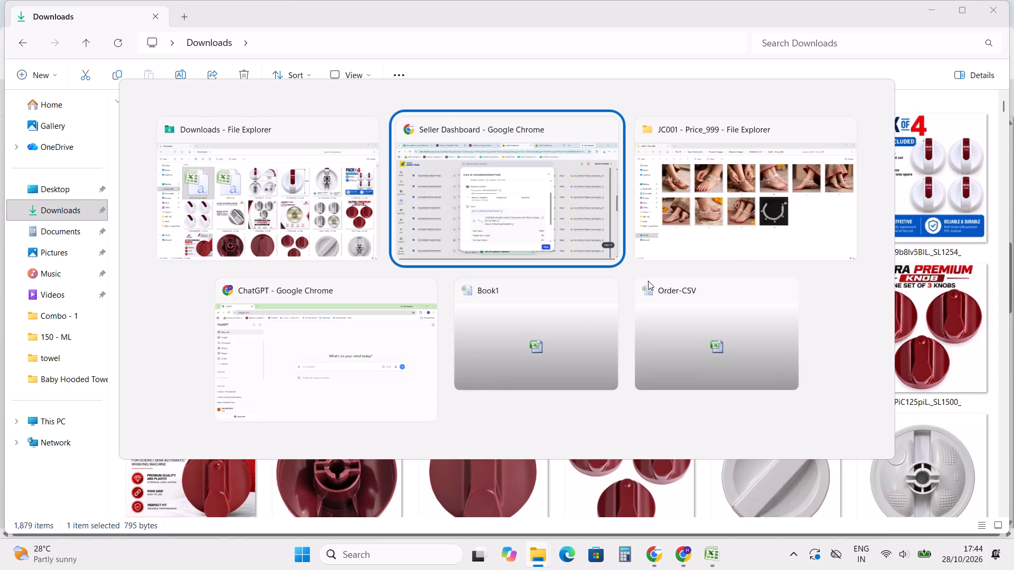
left_click(630, 0)
left_click(689, 164)
key("ctrl+v")
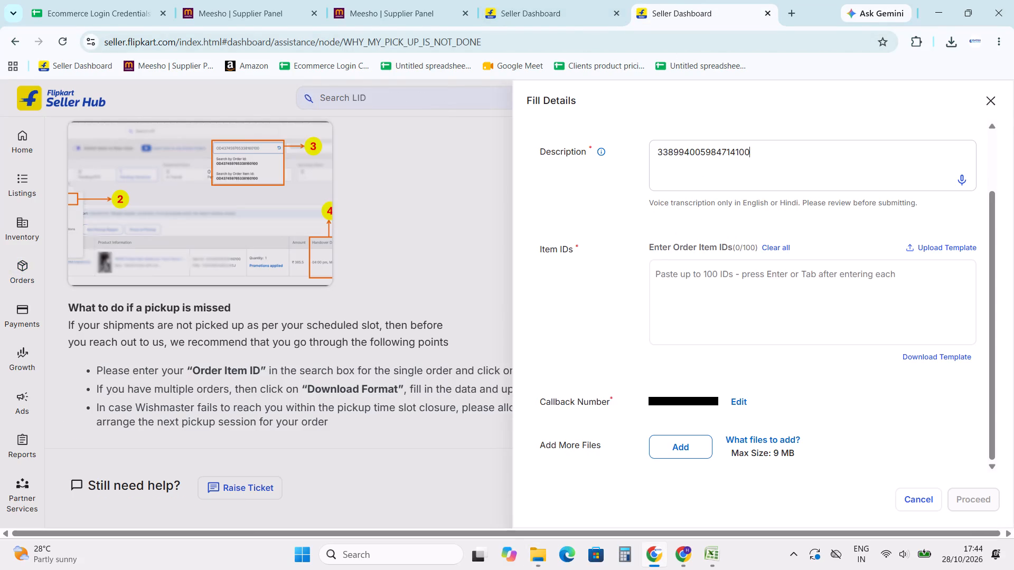
key("ctrl+a")
key("BackSpace")
left_click(776, 287)
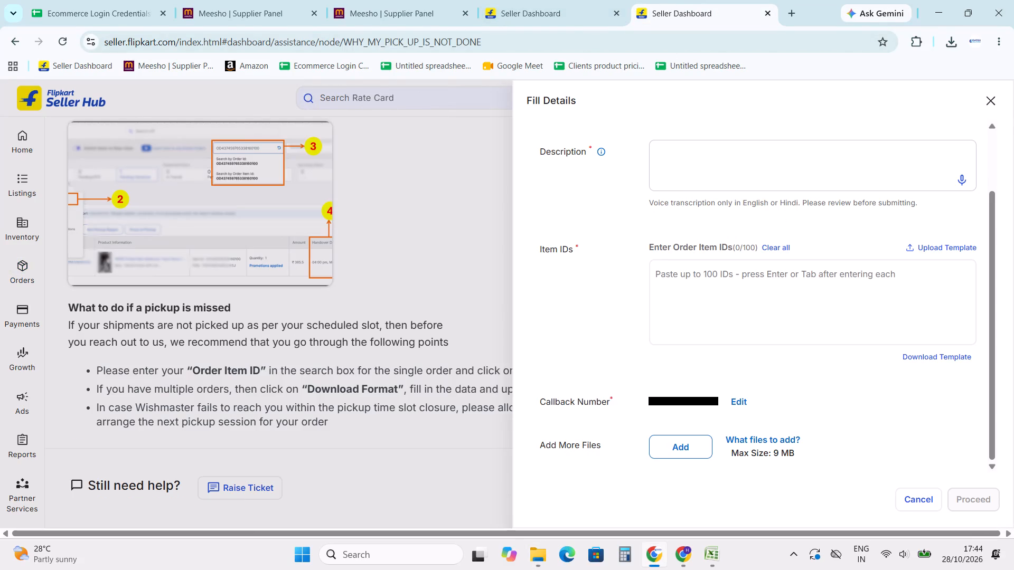
key("ctrl+v")
left_click(534, 293)
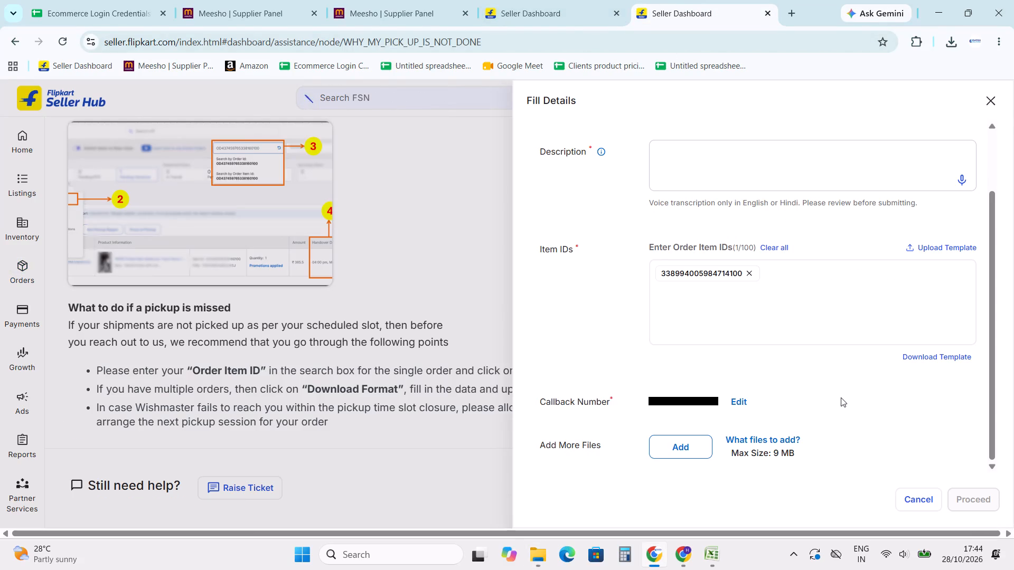
left_click(841, 397)
Close the order details, look through the To Dispatch orders list, and return to the ticket form.
key("alt+Tab")
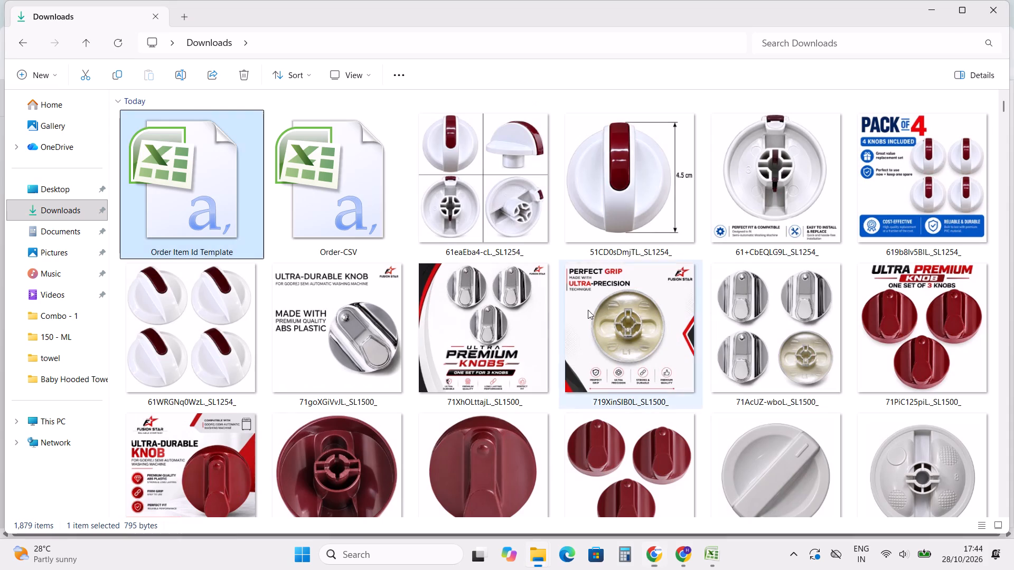
key("alt+Tab")
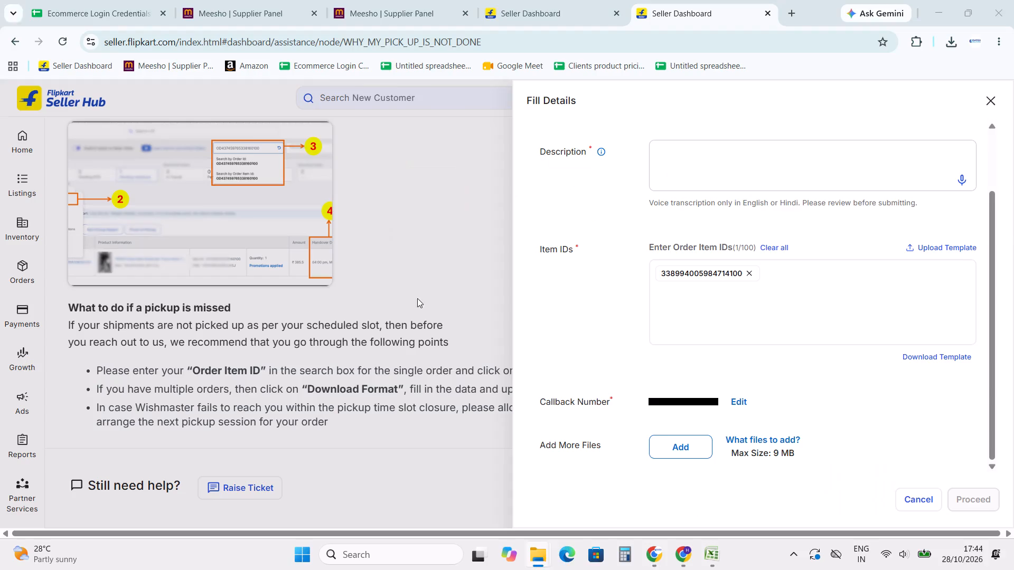
left_click(594, 0)
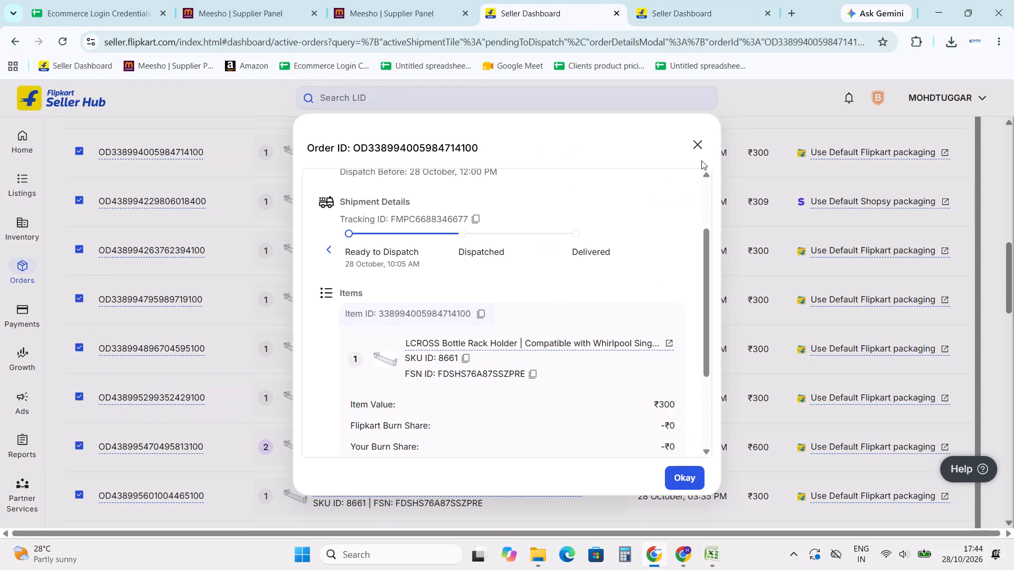
left_click(698, 144)
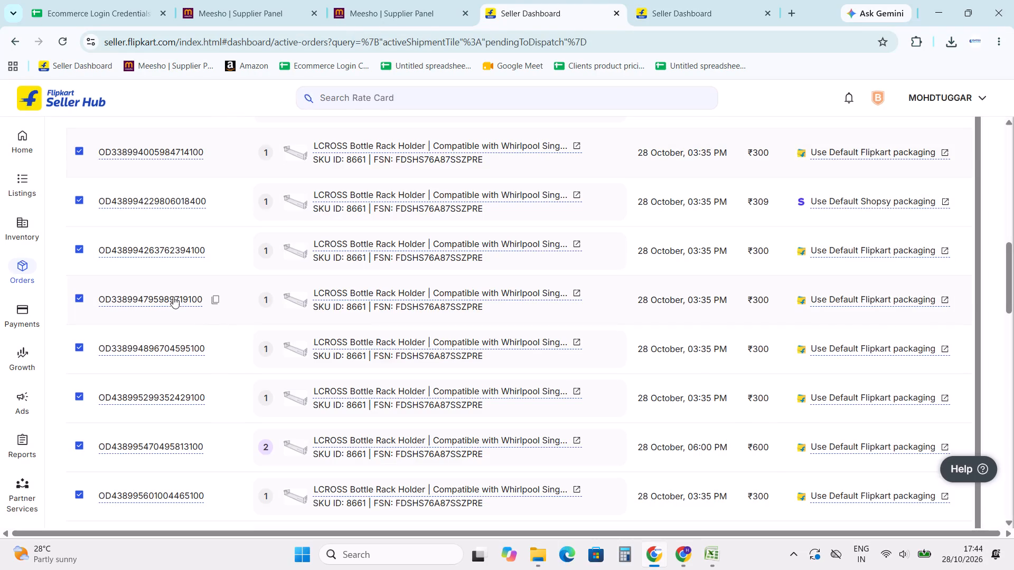
scroll(179, 298, "down", 20)
scroll(179, 298, "down", 12)
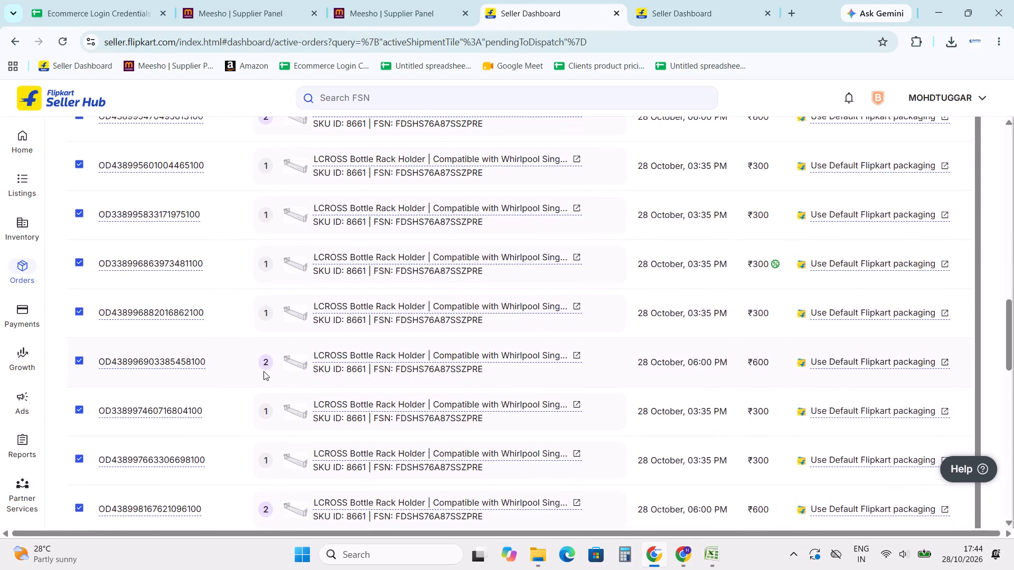
scroll(214, 378, "up", 20)
scroll(214, 378, "up", 9)
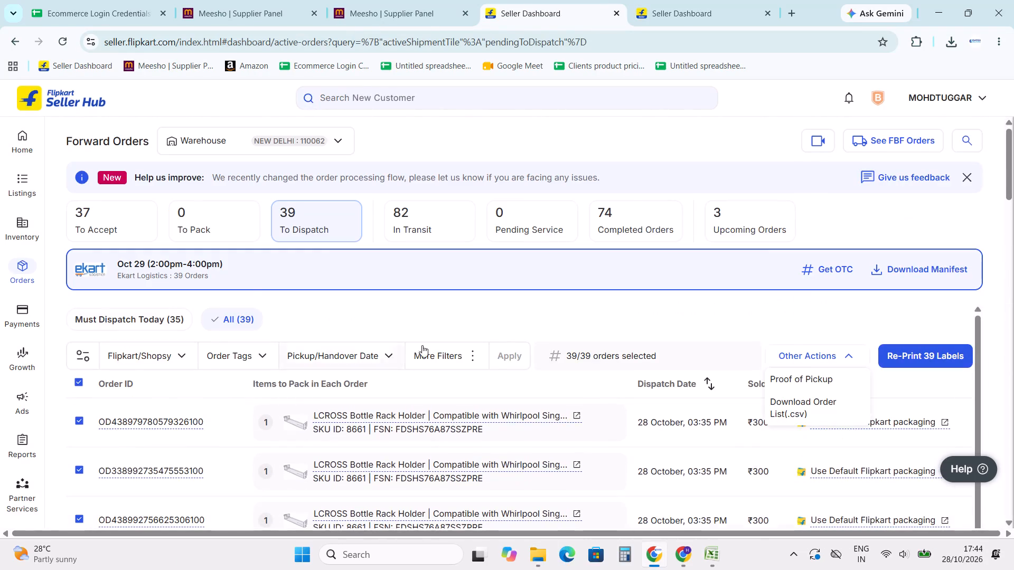
left_click(478, 300)
scroll(481, 300, "down", 5)
left_click(665, 0)
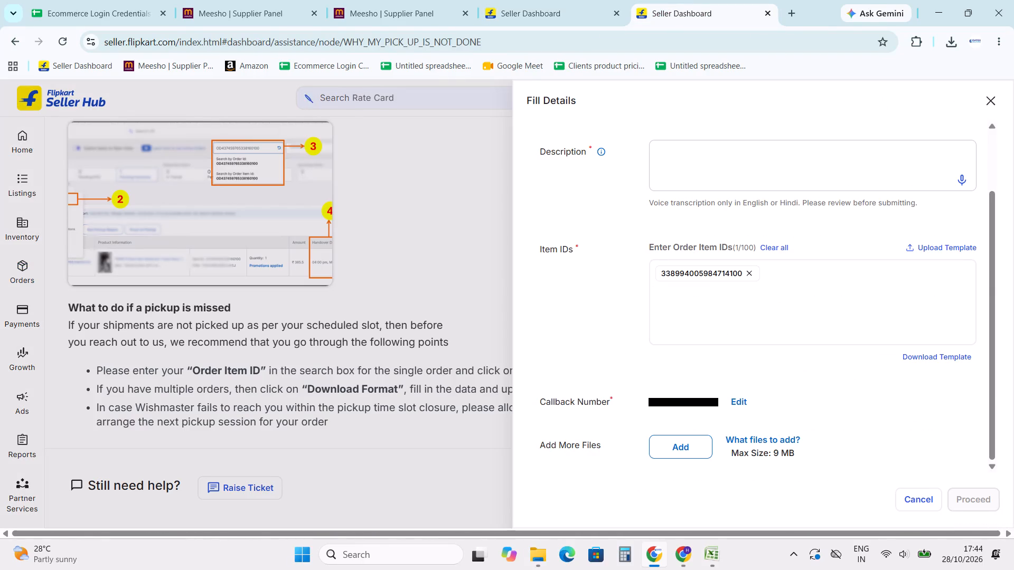
scroll(762, 322, "up", 20)
scroll(762, 322, "up", 2)
scroll(877, 379, "down", 9)
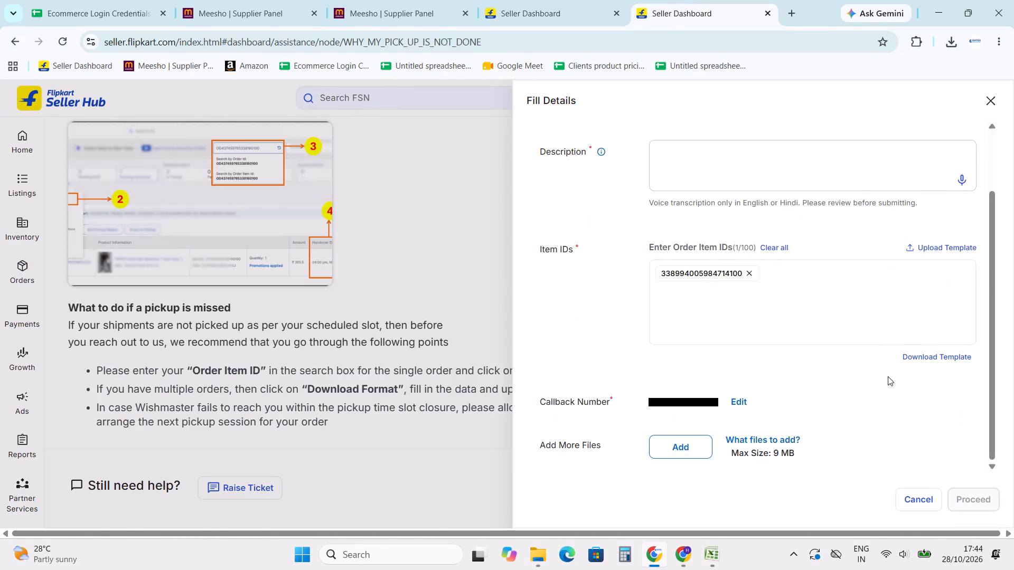
Enter the ticket Description as "Hi my pickup not done arrange pickup asap.".
scroll(888, 376, "down", 4)
scroll(707, 312, "up", 13)
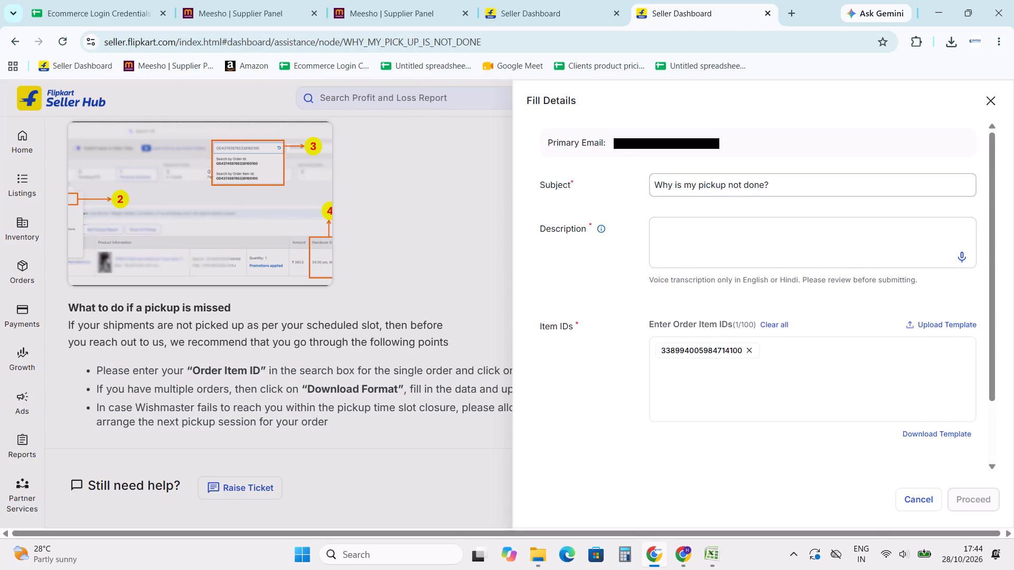
left_click(718, 234)
type("Hi myu")
key("space")
key("BackSpace")
key("BackSpace")
key("space")
type("picku")
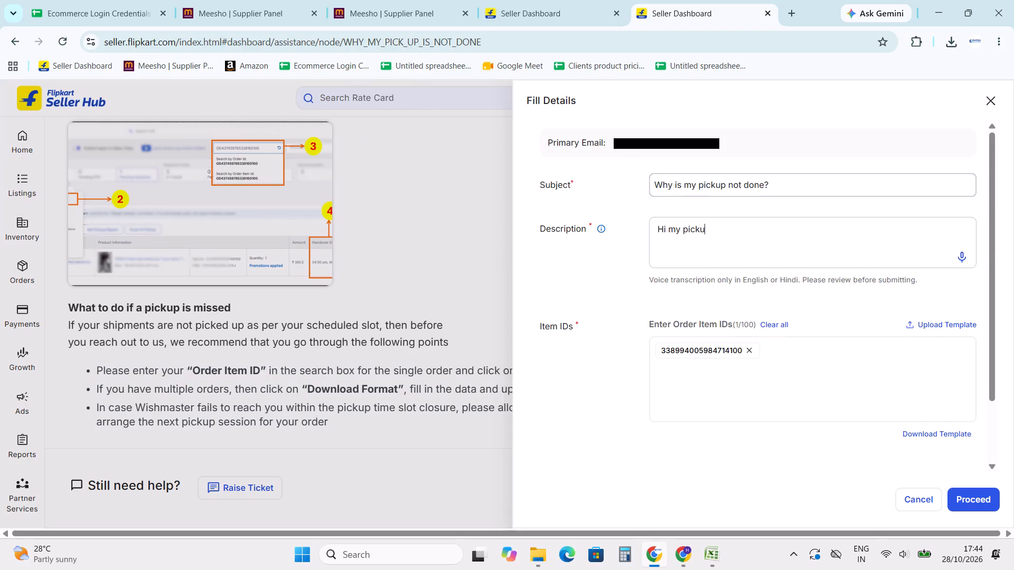
key("space")
key("BackSpace")
type("[")
key("space")
key("BackSpace")
key("BackSpace")
type("p not done ara")
key("BackSpace")
type("rage")
key("BackSpace")
key("BackSpace")
type("nge")
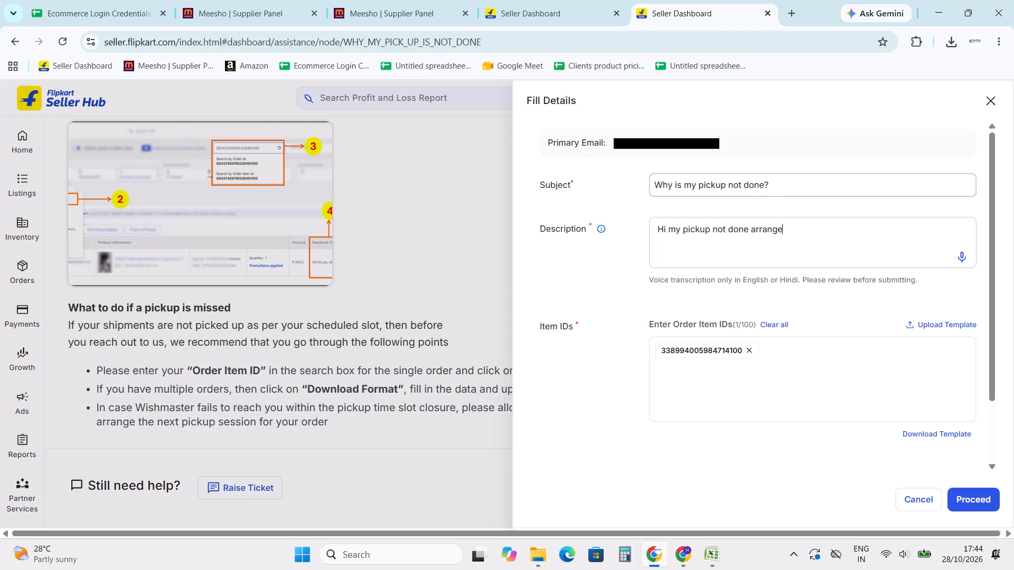
key("space")
type("pickup asap.")
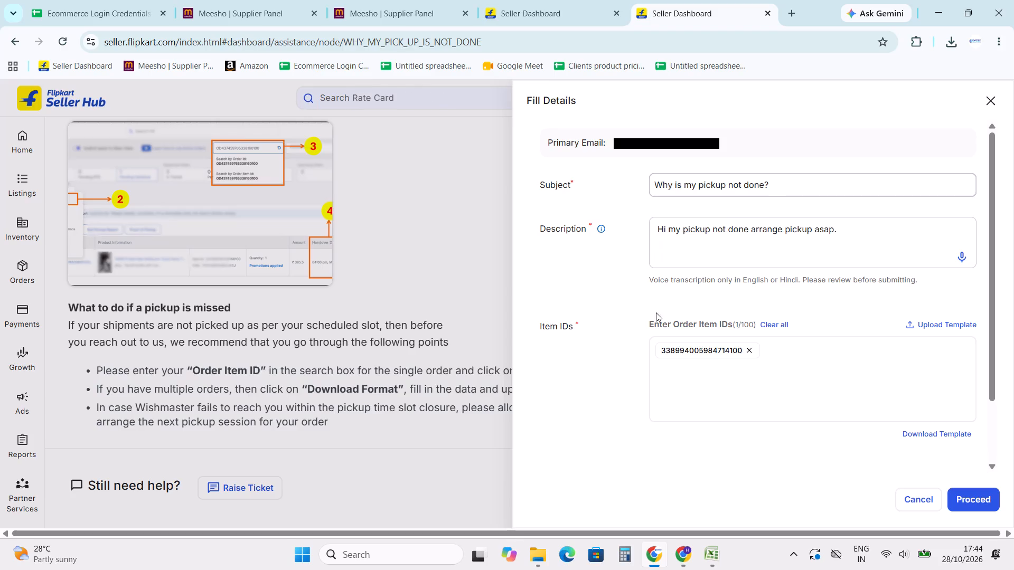
Submit the missed-pickup ticket for the single order item and return from its confirmation to the help page.
scroll(639, 322, "down", 16)
left_click(979, 499)
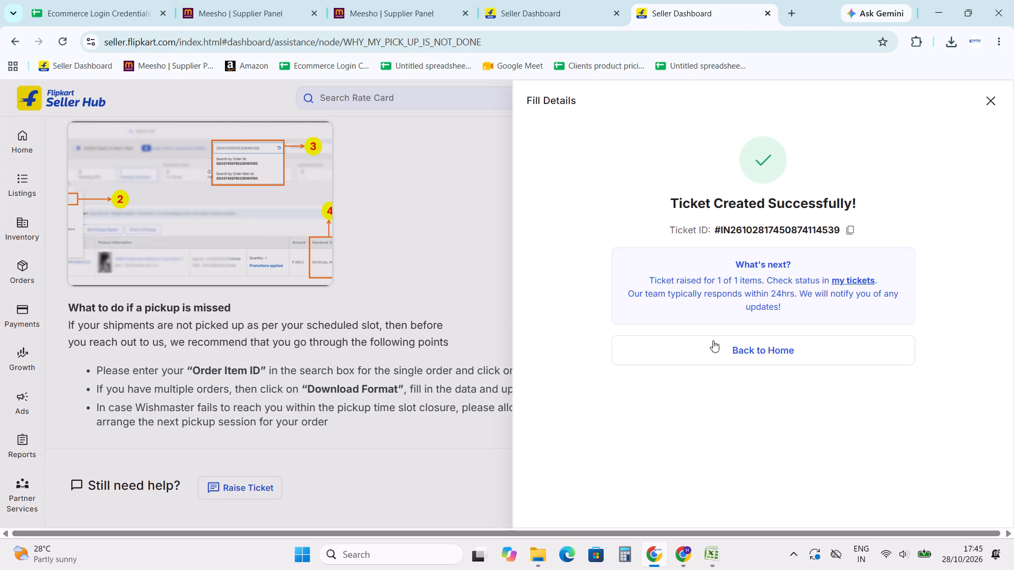
left_click(739, 345)
Close both Flipkart Seller Dashboard pages, the pickup help article and the To Dispatch orders list.
scroll(781, 260, "up", 16)
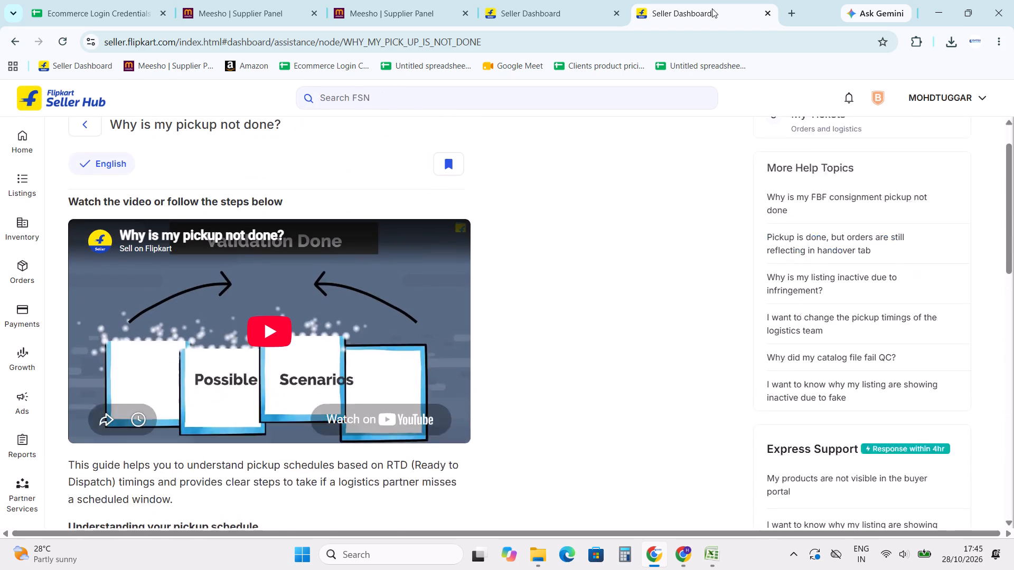
left_click(769, 21)
left_click(768, 15)
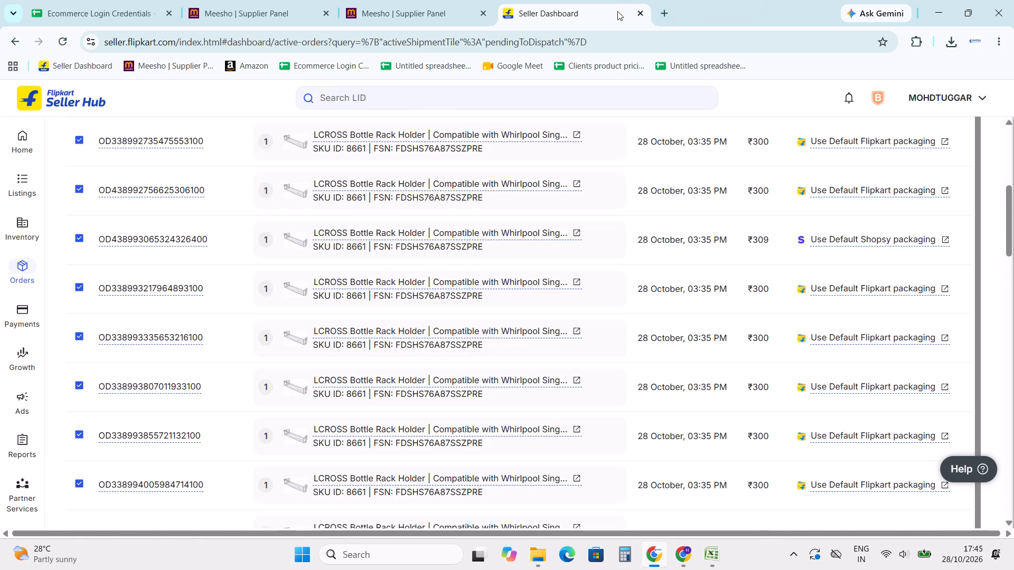
left_click(642, 13)
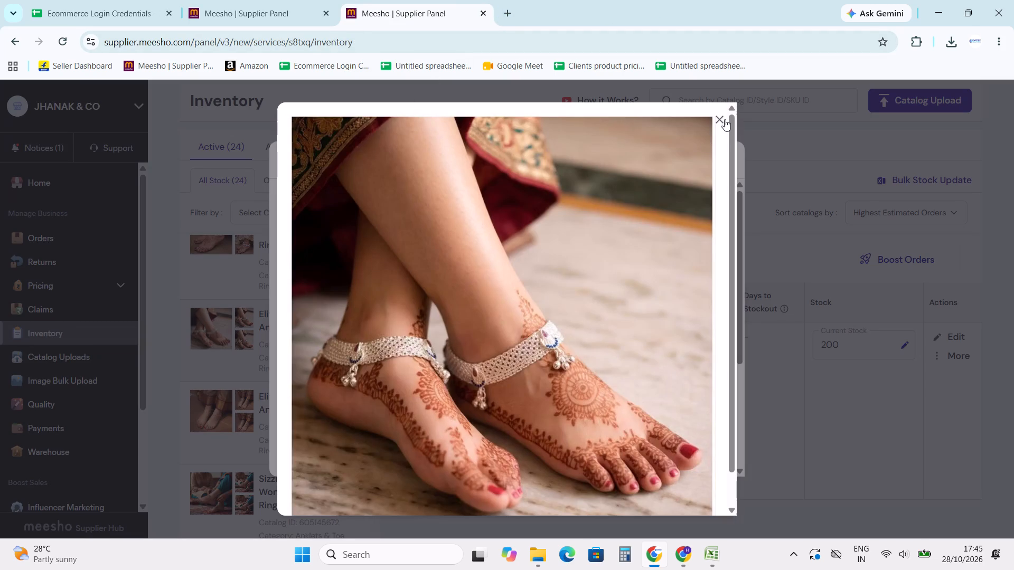
Close the enlarged anklet photo and the Product Details of style JC001 in the Meesho inventory.
left_click(725, 118)
left_click(717, 115)
left_click(720, 116)
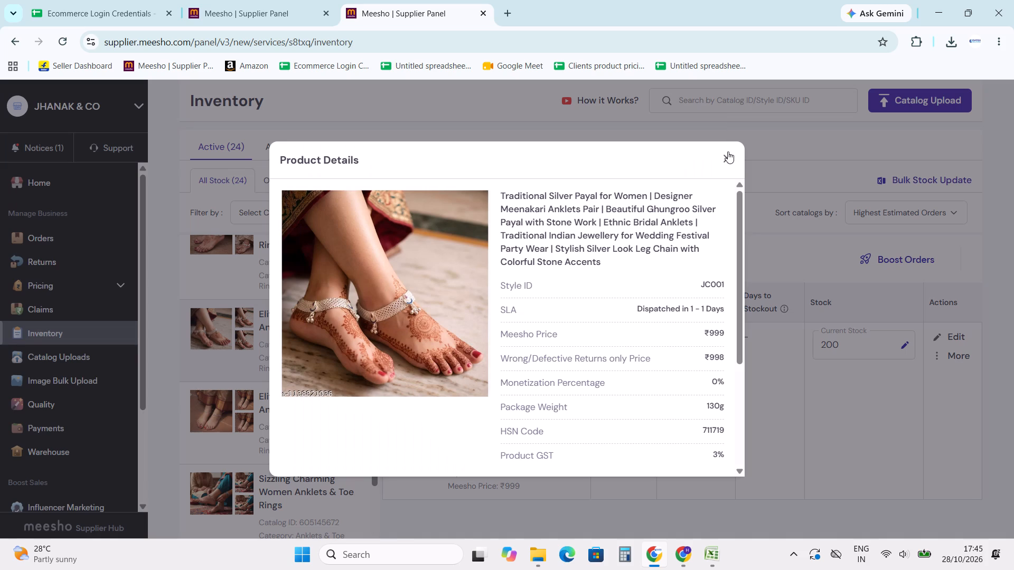
left_click(729, 152)
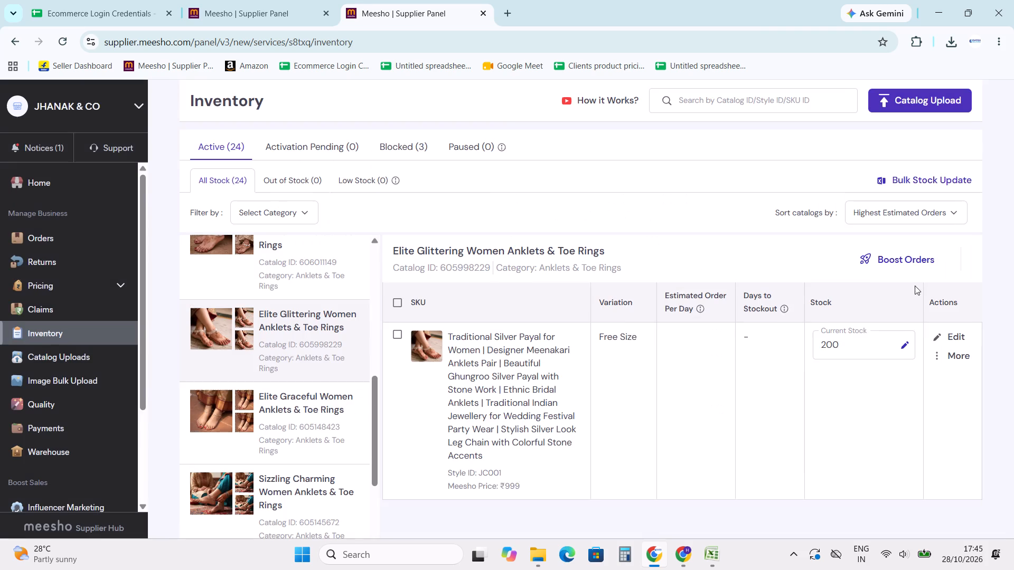